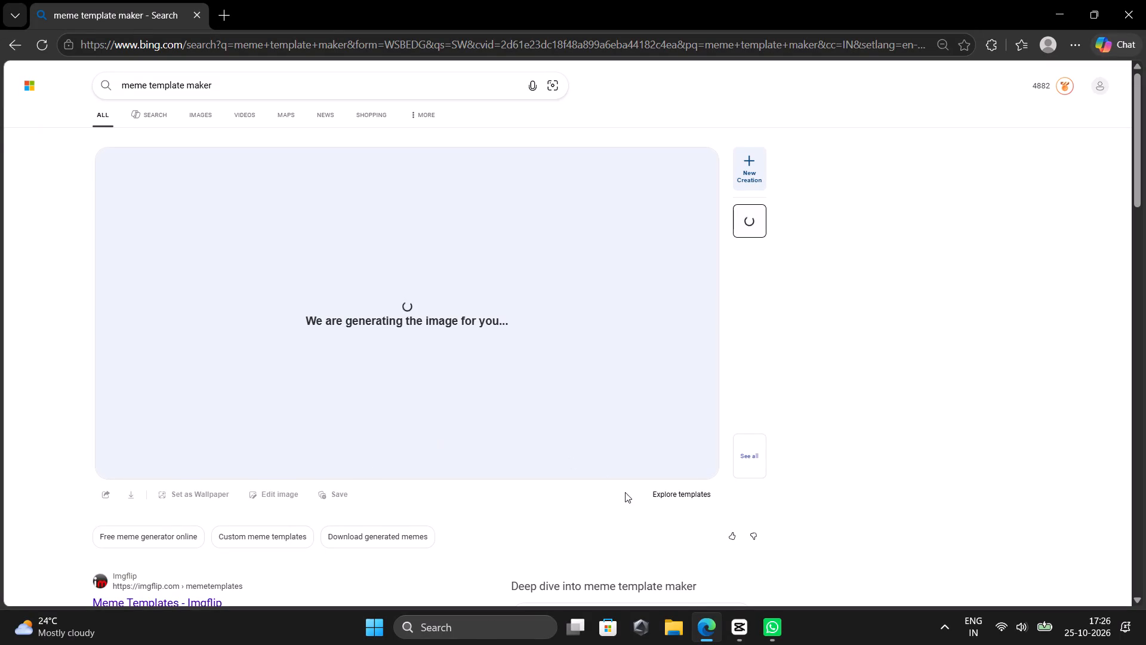
Open the Imgflip "Meme Templates" page from the search results and switch to it.
scroll(625, 492, down, 3)
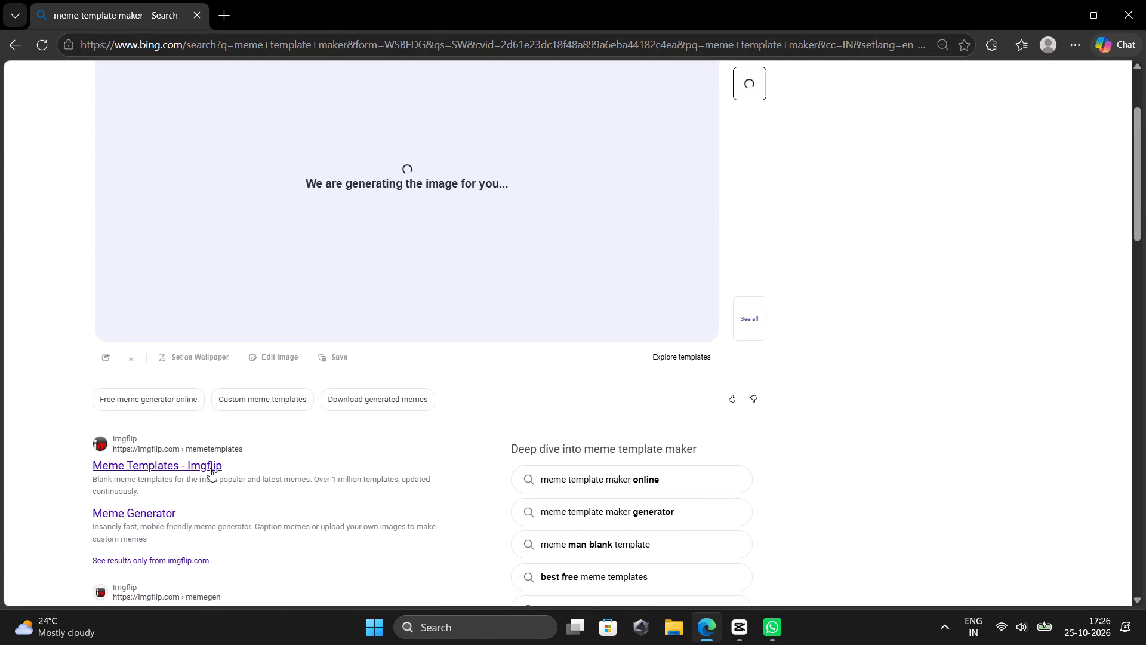
click(203, 466)
click(131, 0)
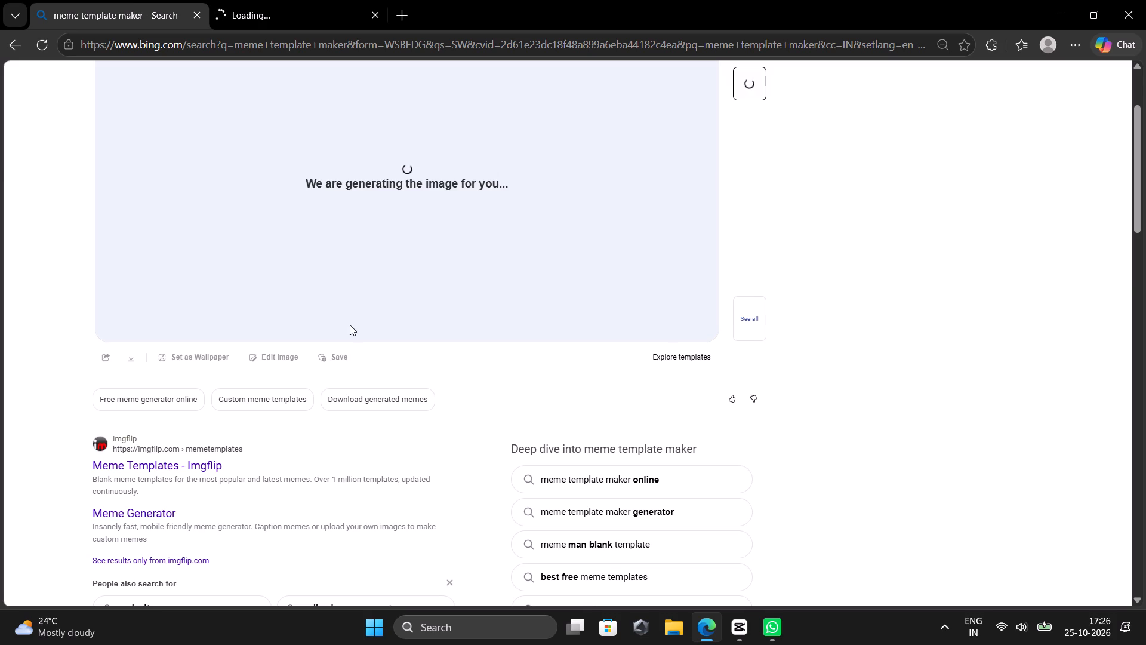
scroll(350, 325, down, 3)
scroll(282, 473, down, 2)
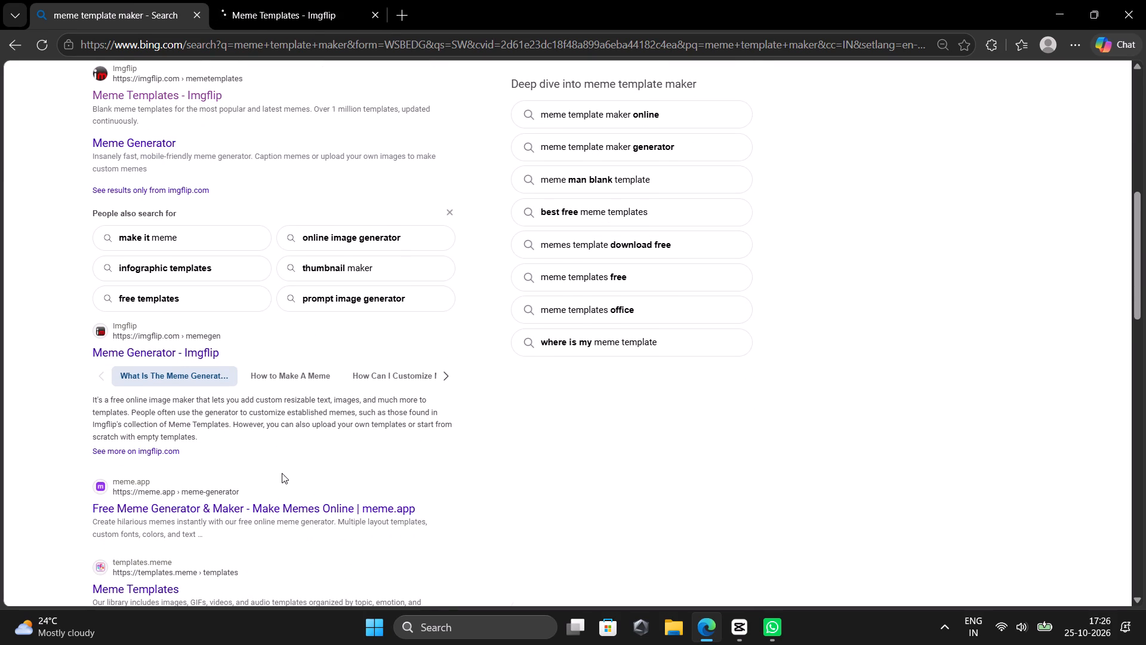
click(307, 0)
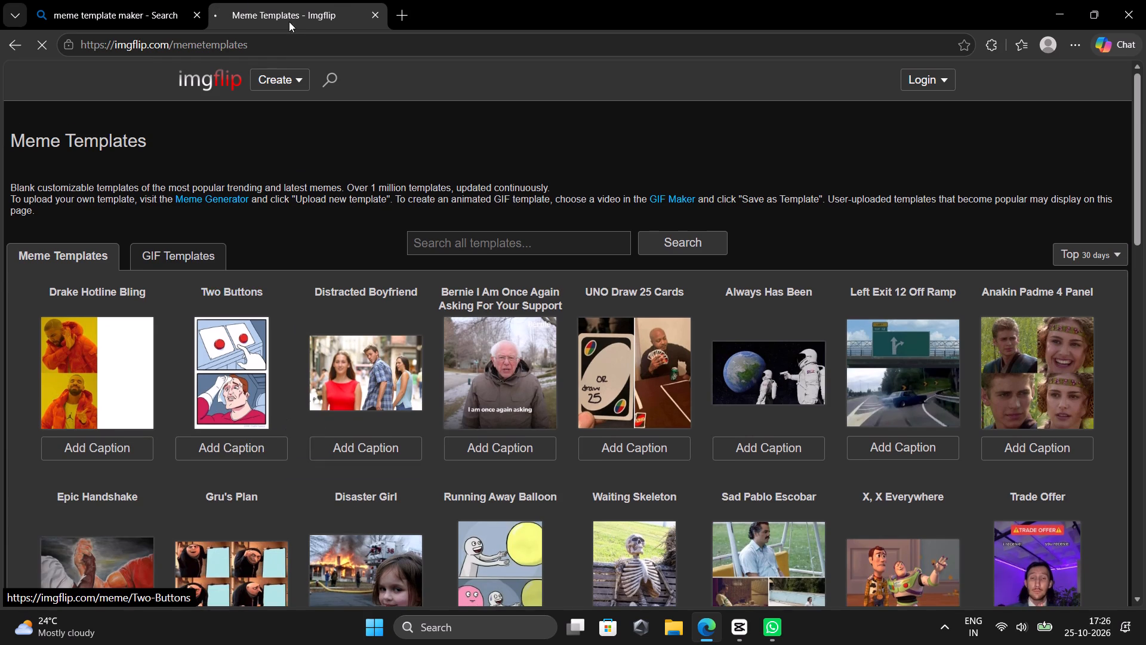
click(160, 0)
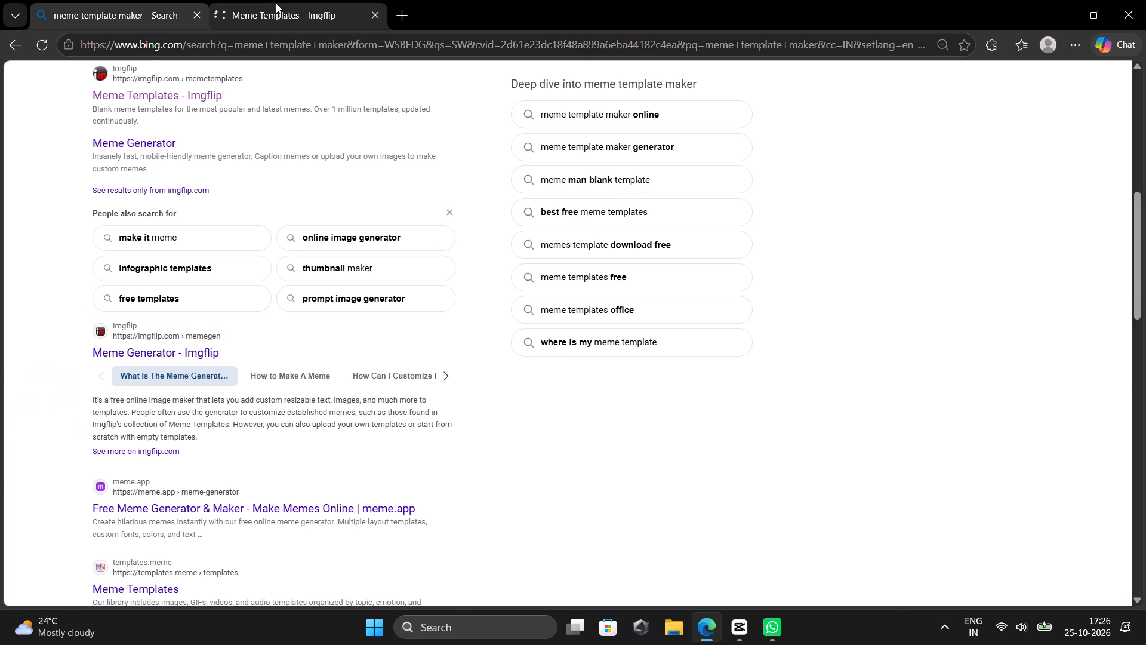
click(276, 3)
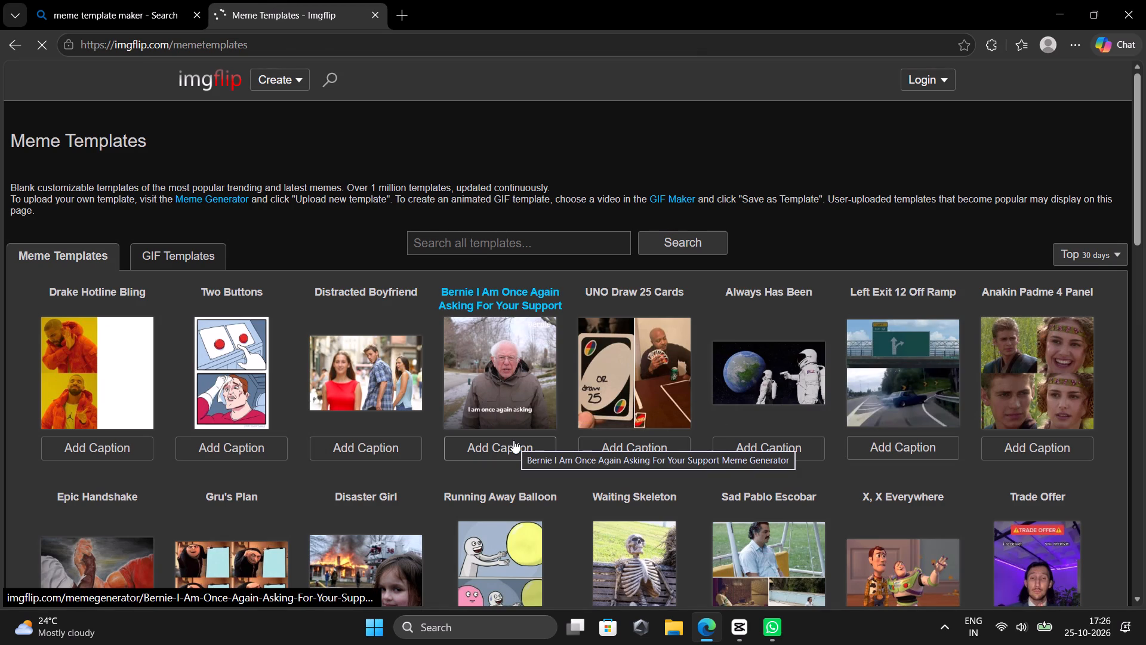
Open the caption editor for the "Bernie I Am Once Again Asking For Your Support" template.
click(514, 378)
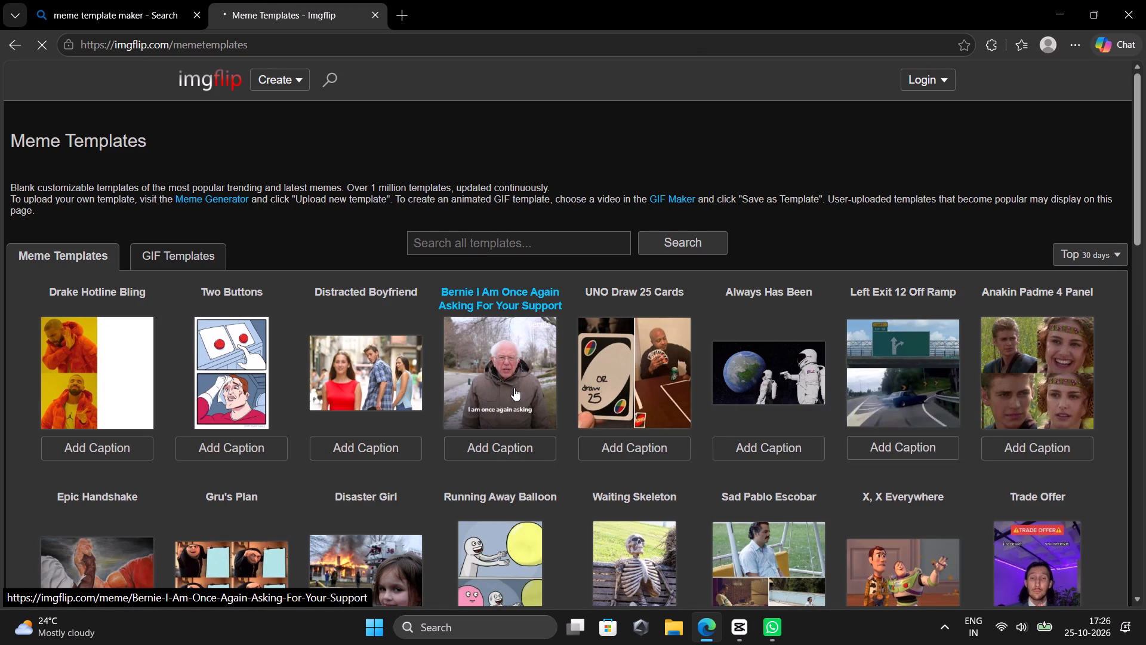
click(506, 447)
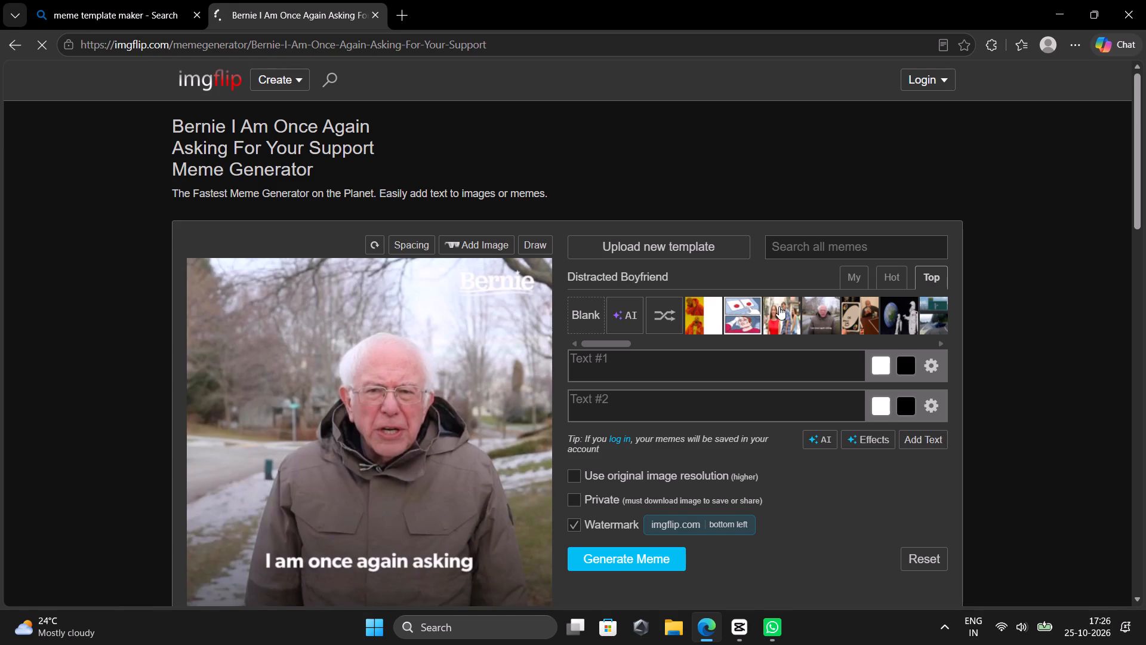
Switch the meme to the Drake Hotline Bling template.
scroll(520, 404, down, 2)
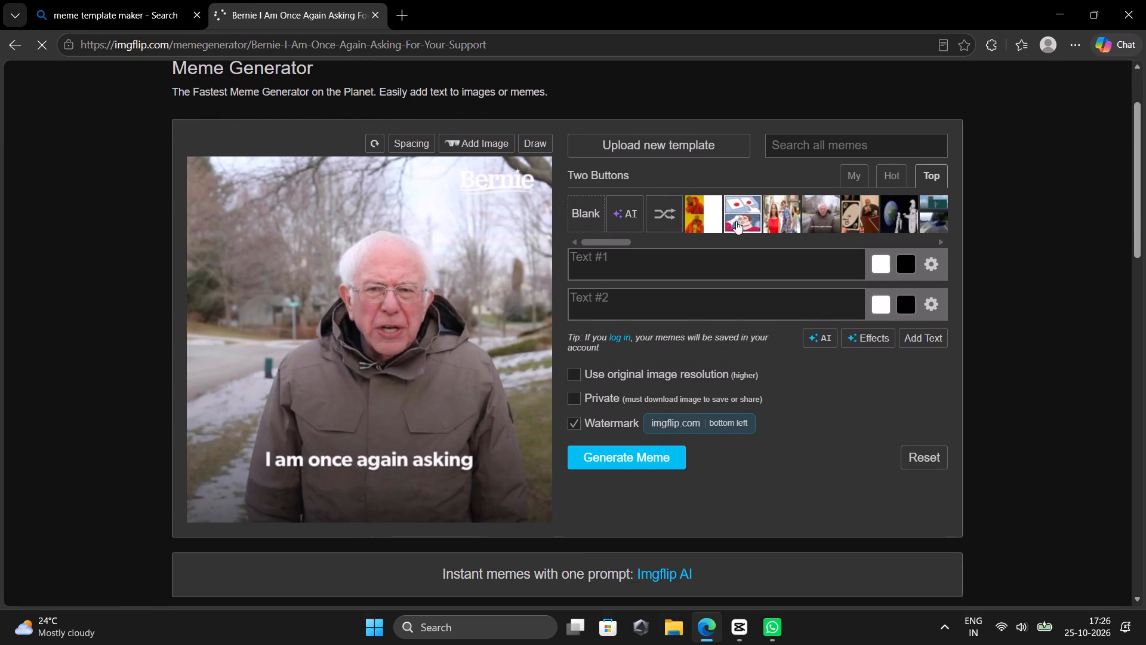
click(716, 204)
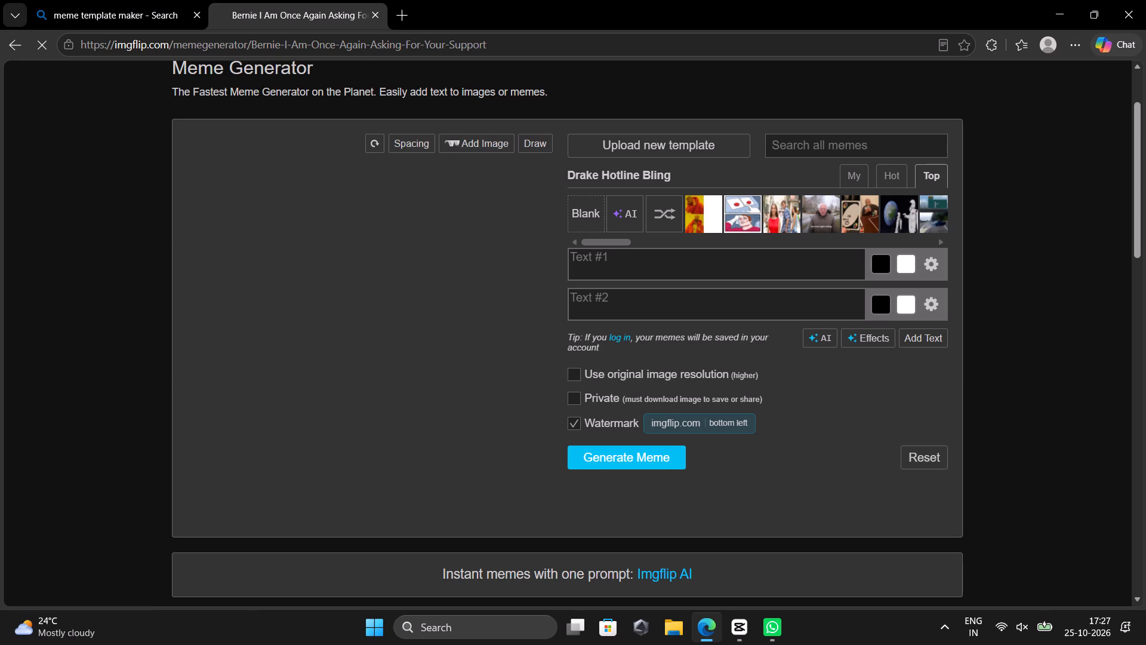
Enter "Boring Holidays" as the meme's first caption.
click(730, 272)
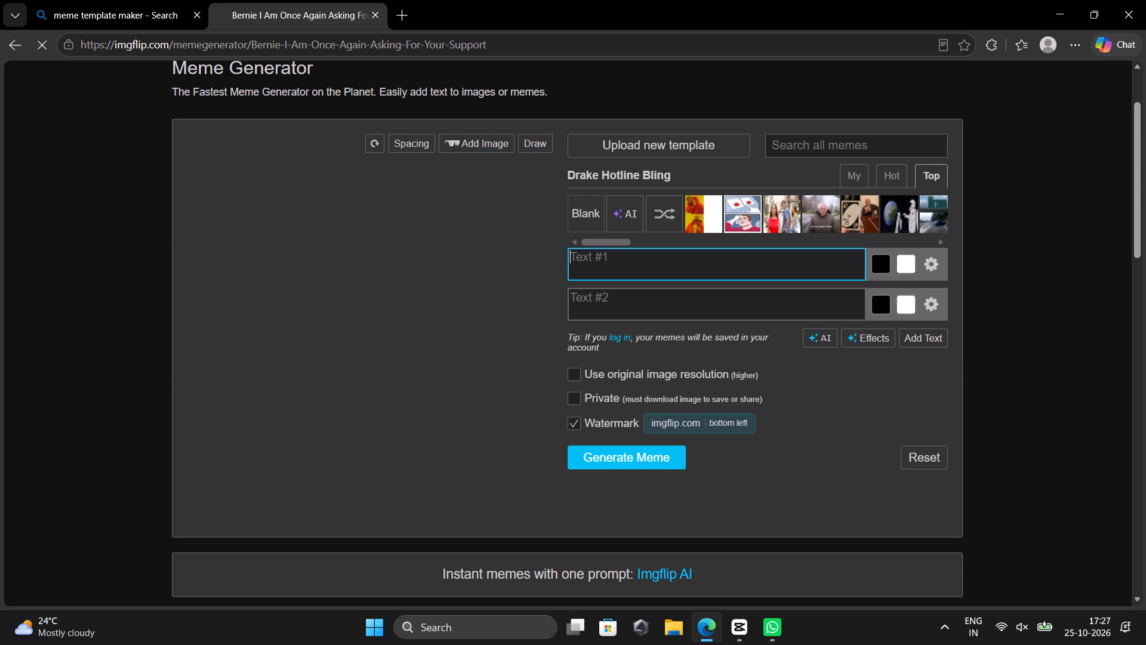
key(b)
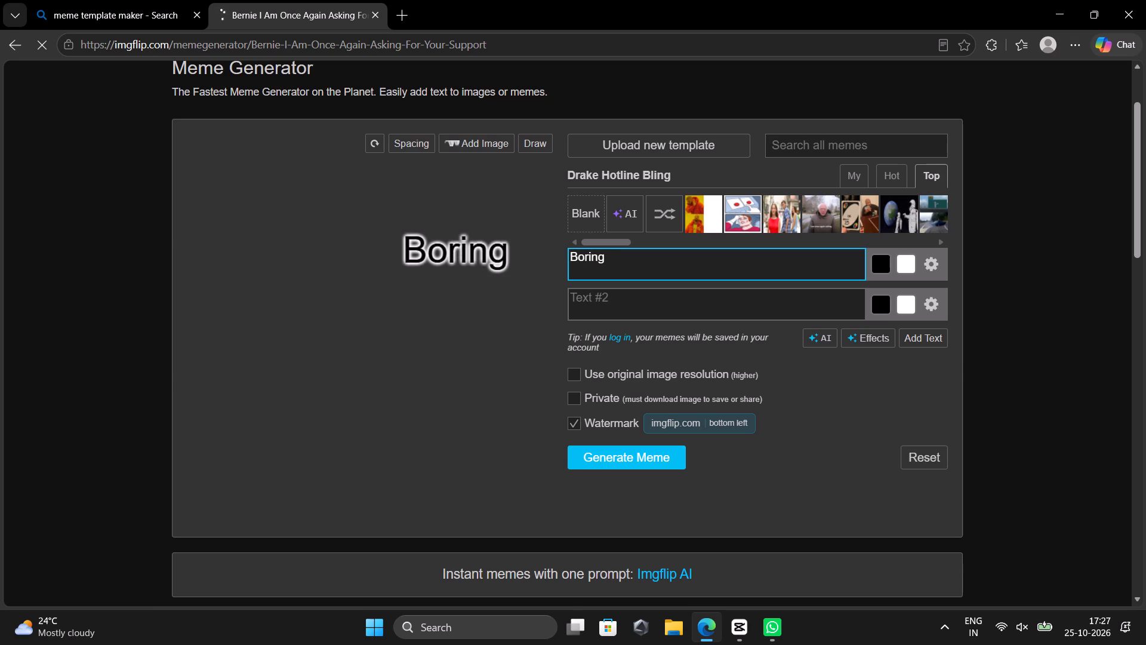
key(h)
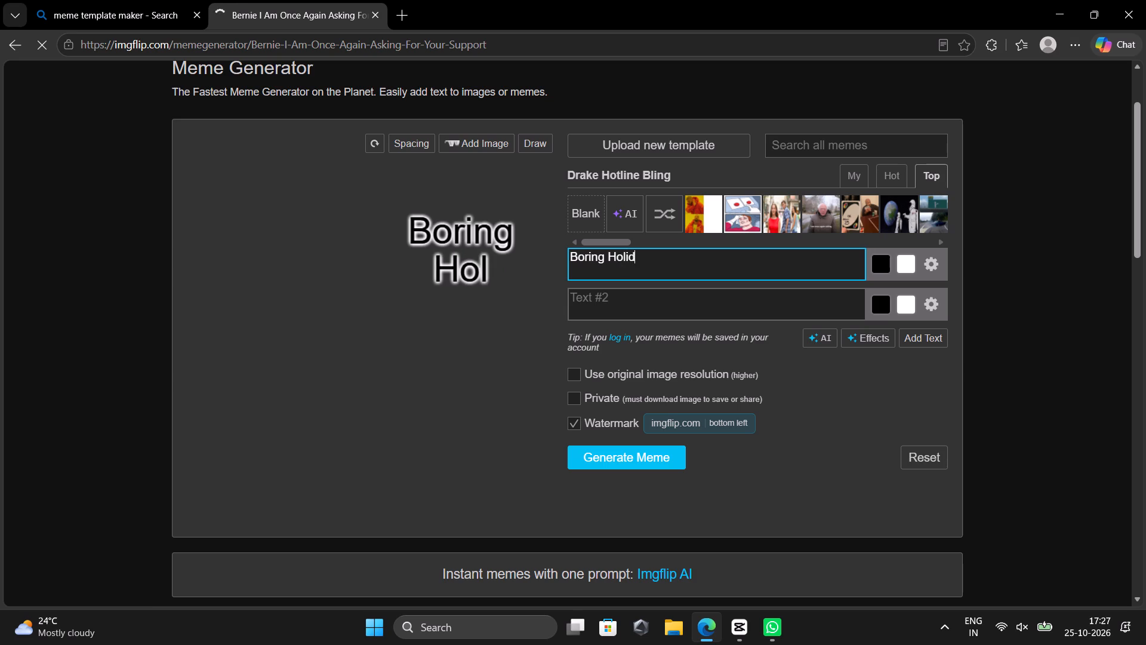
text(y)
key(space)
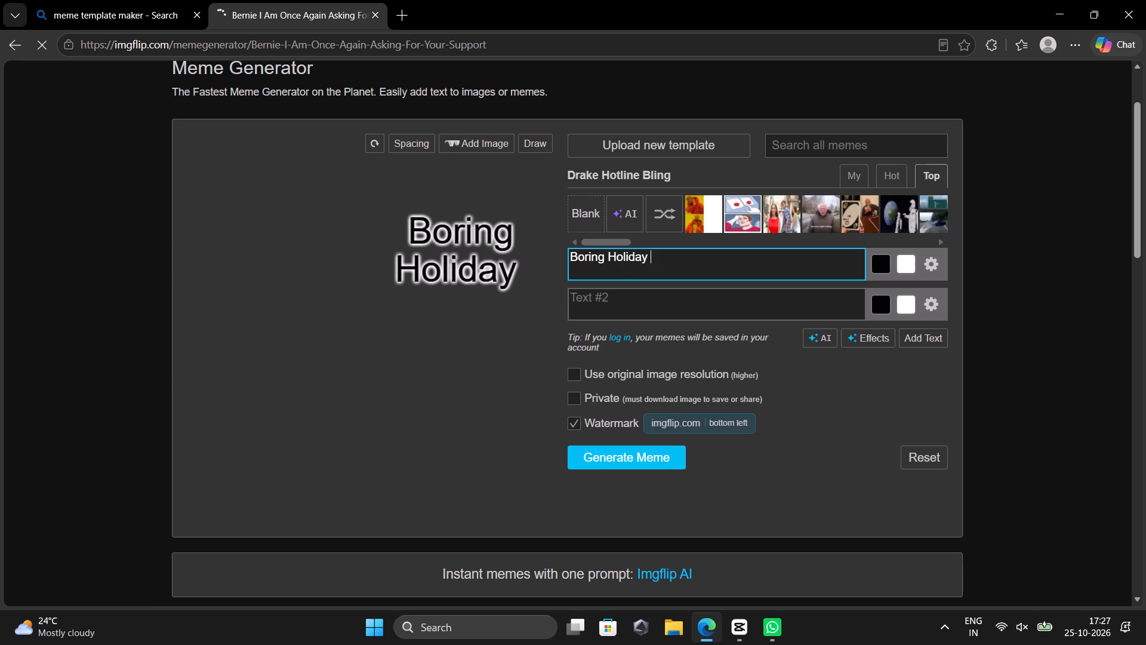
key(BackSpace)
text(s)
key(space)
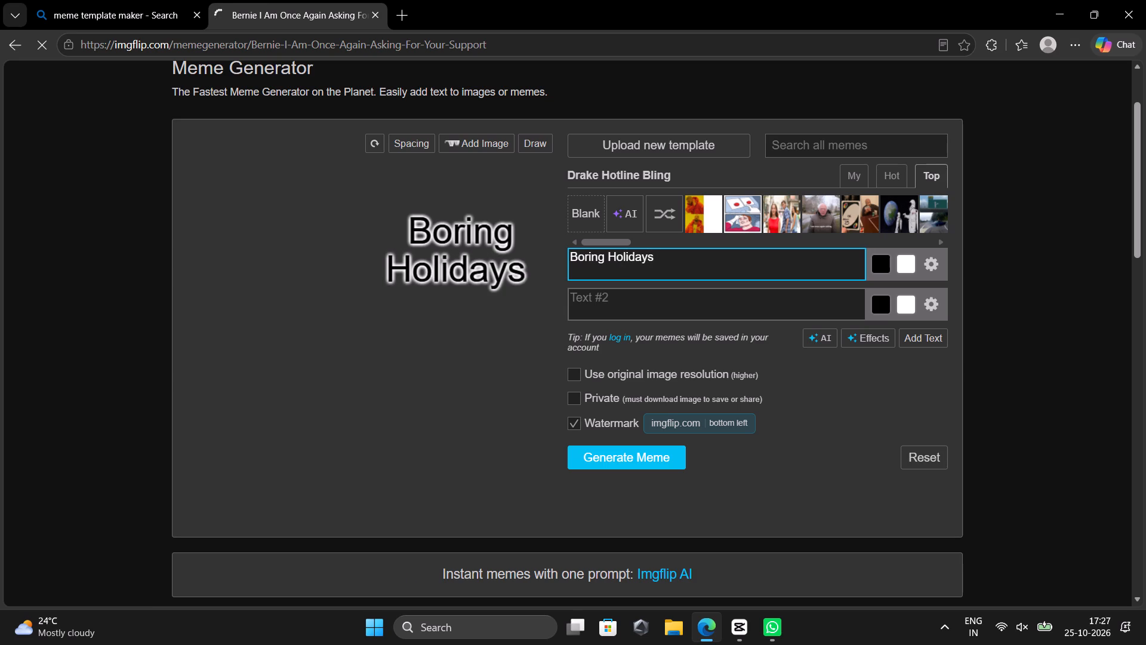
Enter "Join a grp on safarnamma" as the meme's second caption.
click(695, 306)
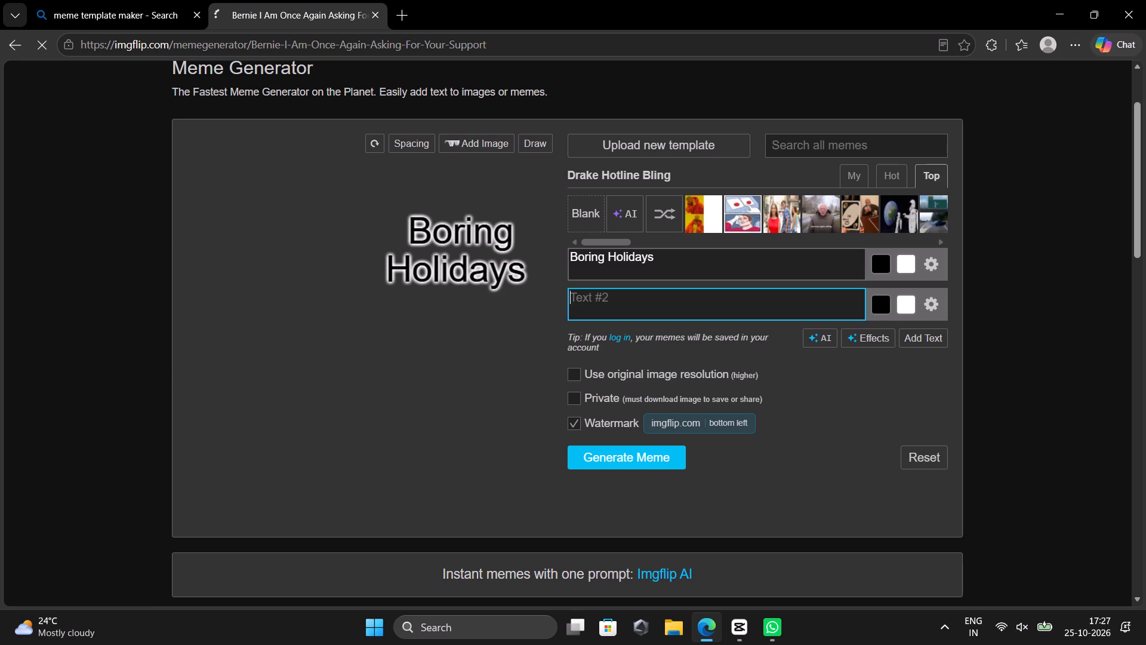
key(BackSpace)
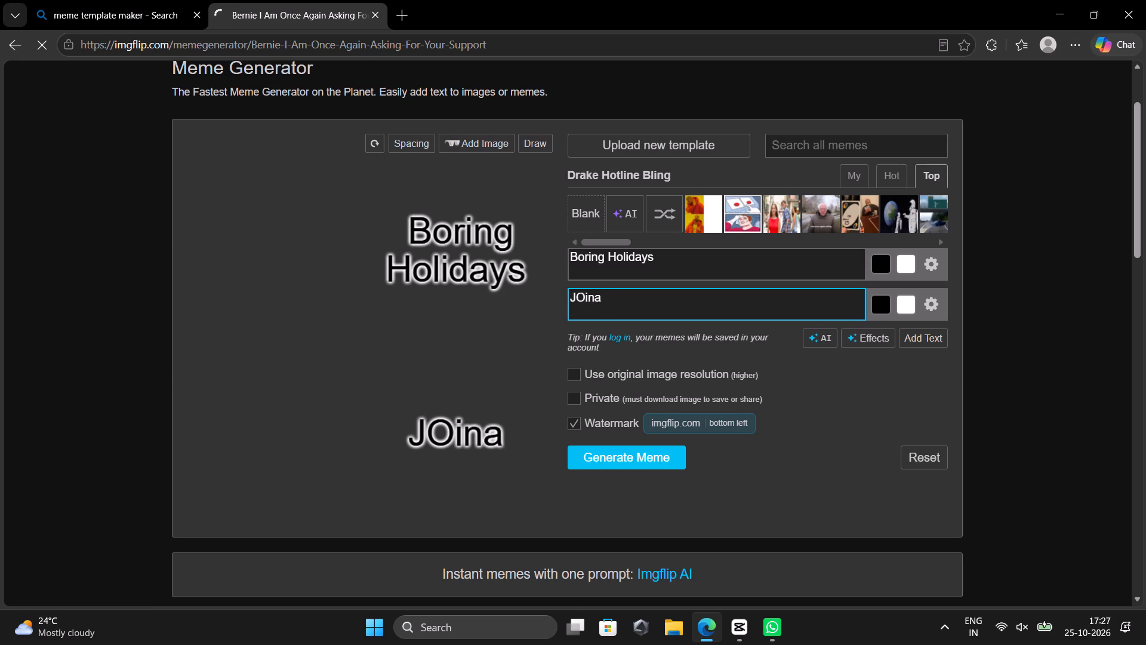
key(BackSpace)
key(BackSpace)
key(BackSpace)
key(BackSpace)
text(oin aa)
key(space)
key(BackSpace)
key(BackSpace)
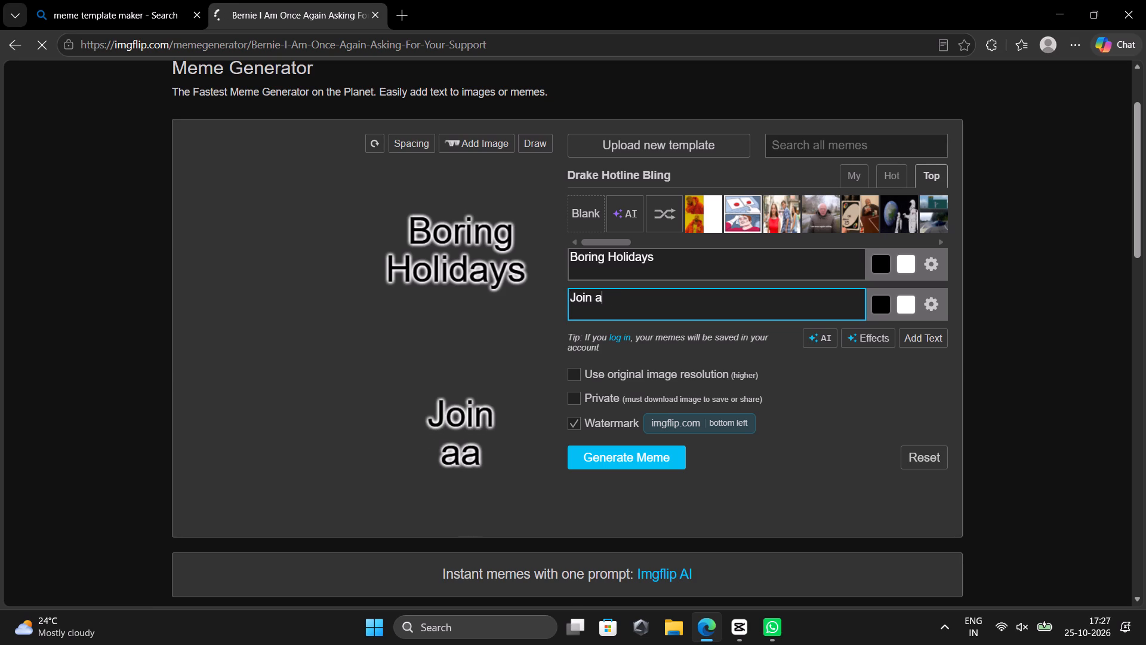
key(space)
key(space)
text(grp)
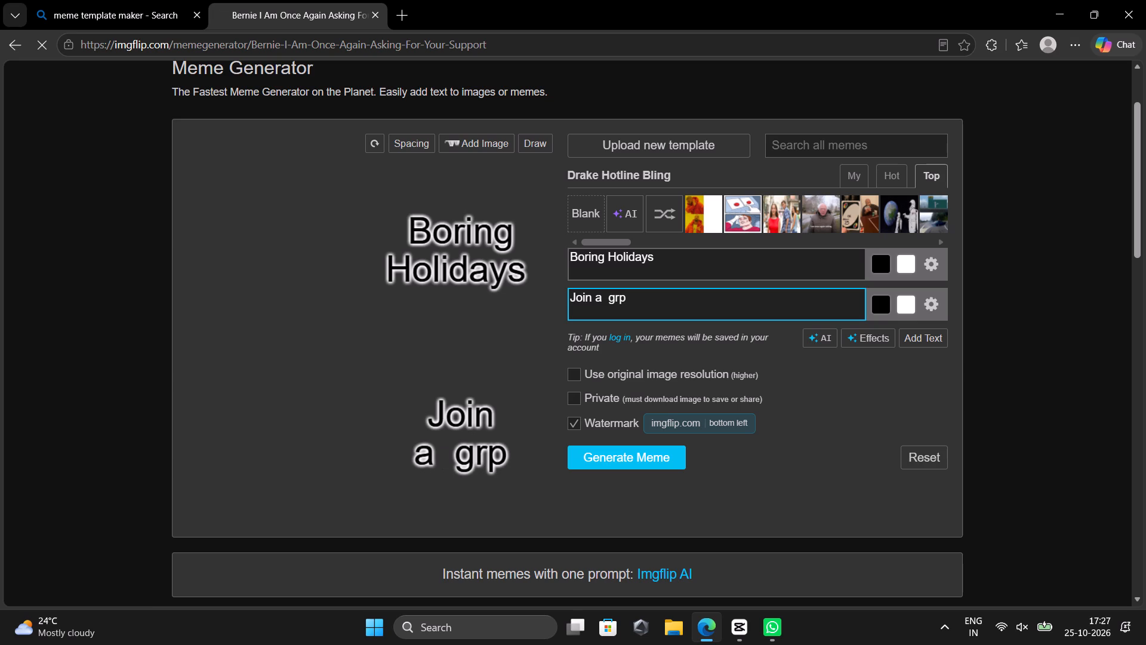
key(space)
text(on safarnamma)
key(space)
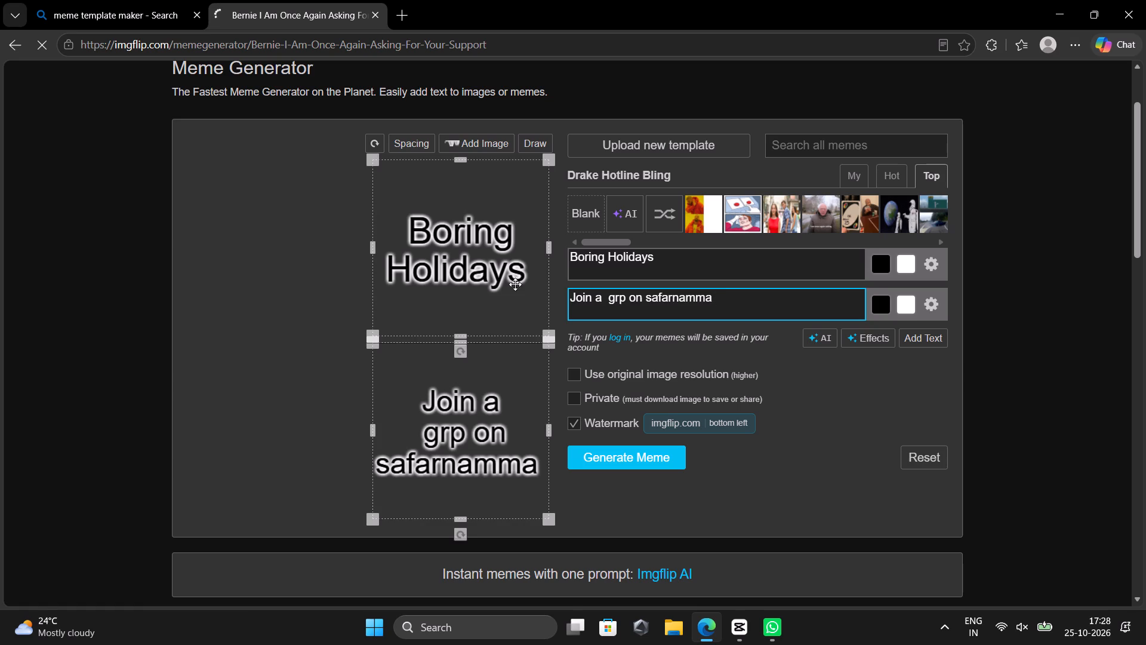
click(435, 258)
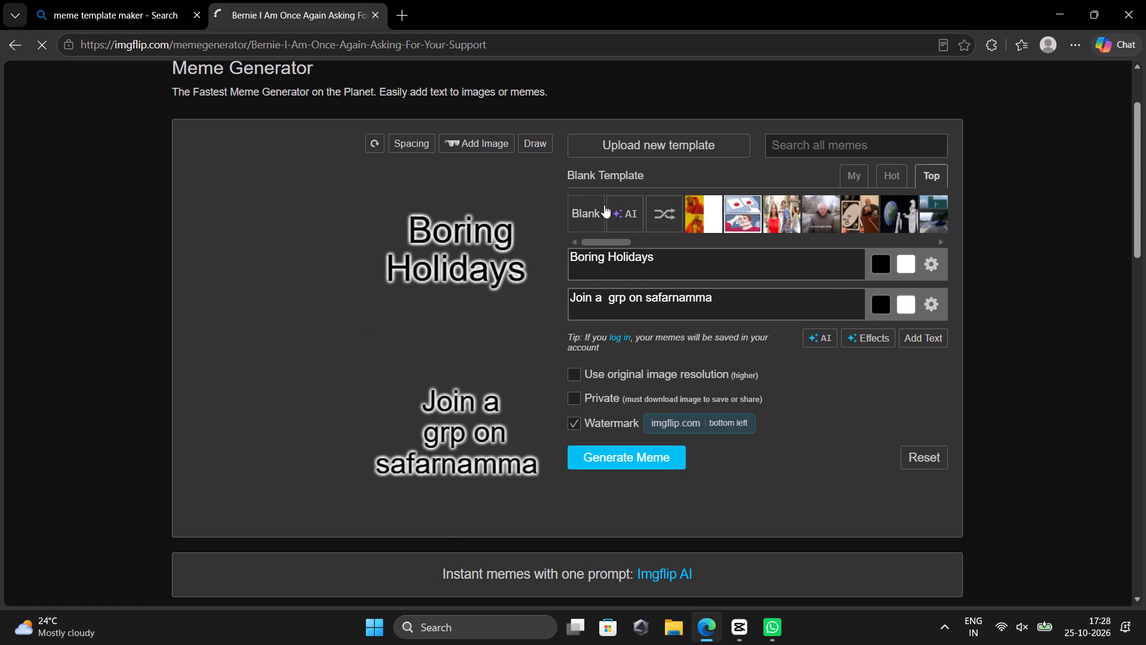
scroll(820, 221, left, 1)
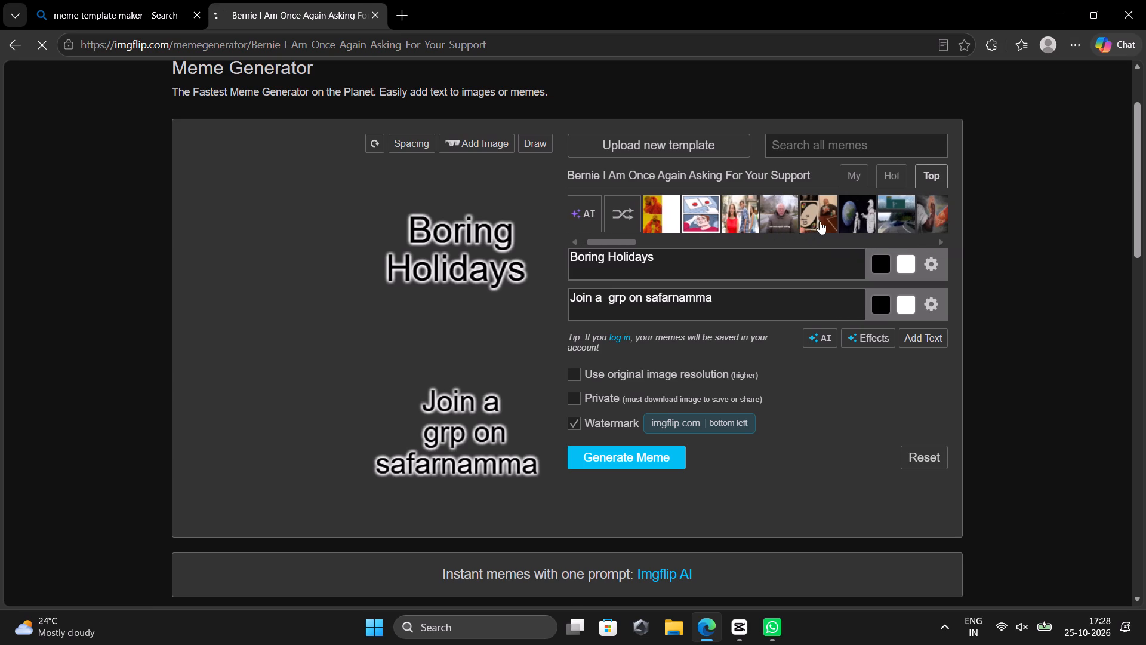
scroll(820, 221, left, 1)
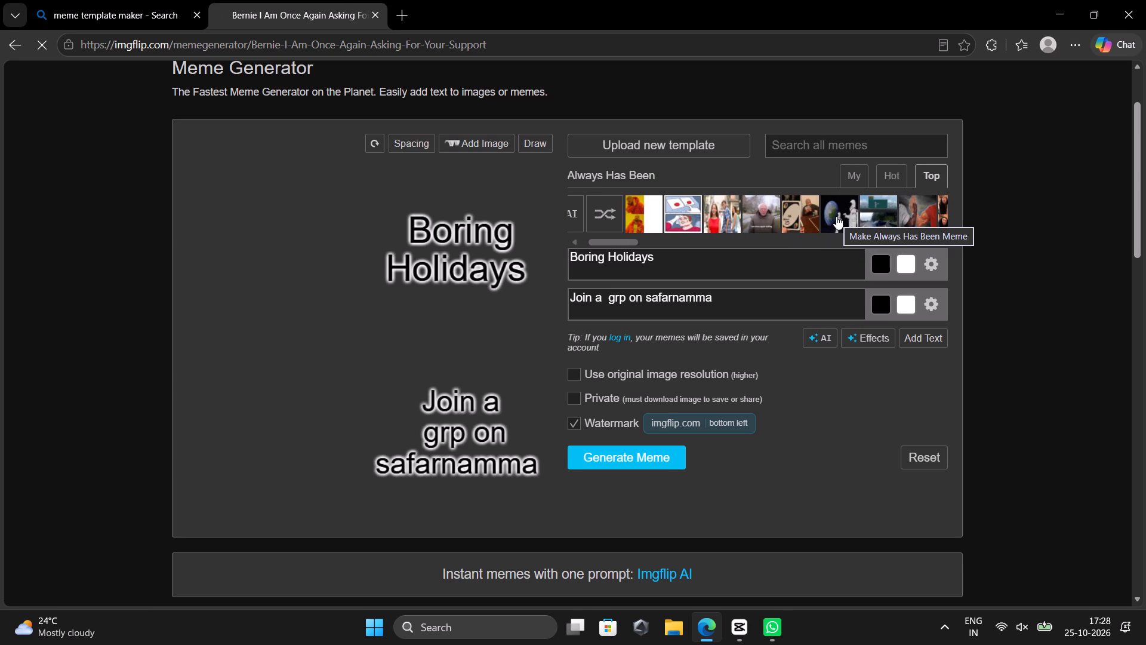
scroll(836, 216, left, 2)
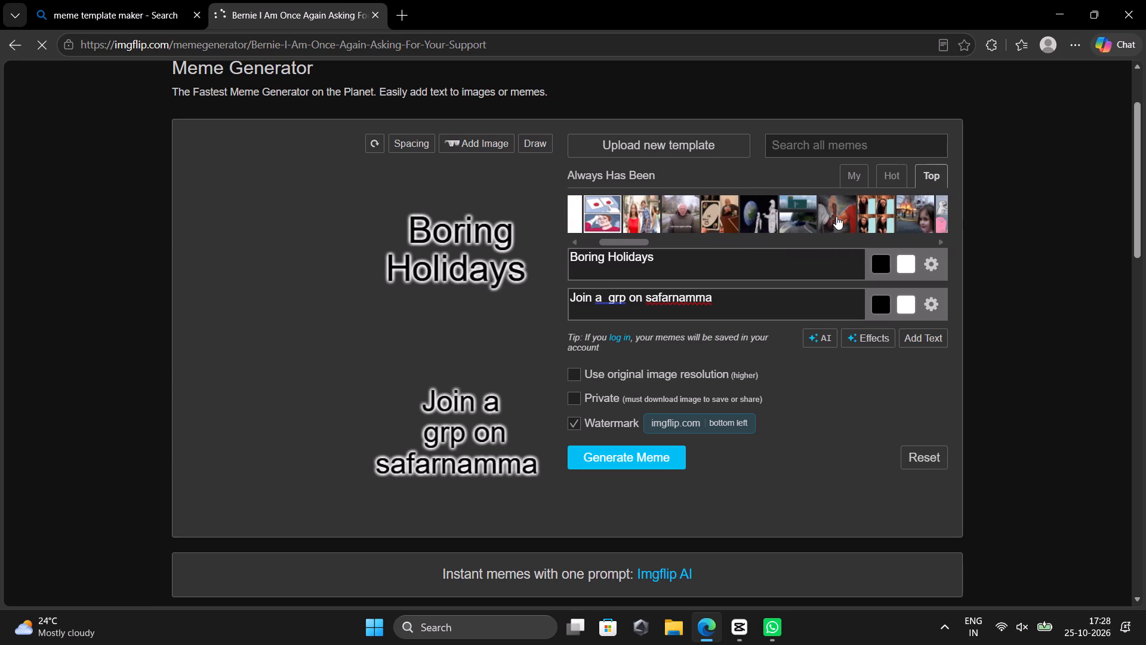
Search the computer for "note" and launch Notepad.
click(464, 631)
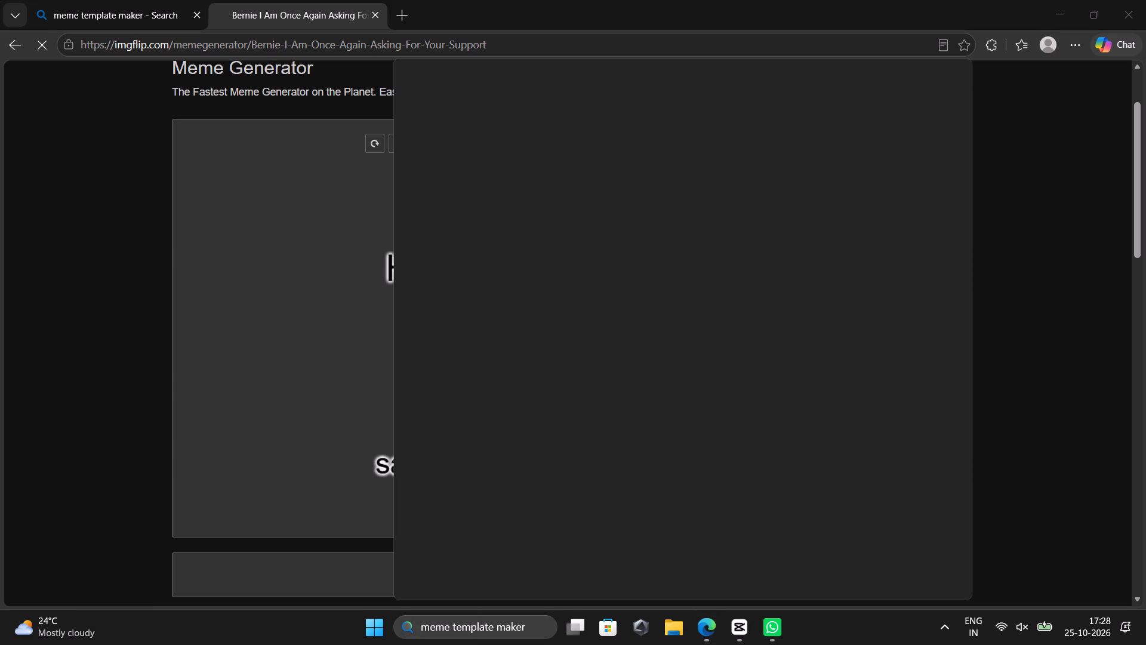
text(note)
key(Return)
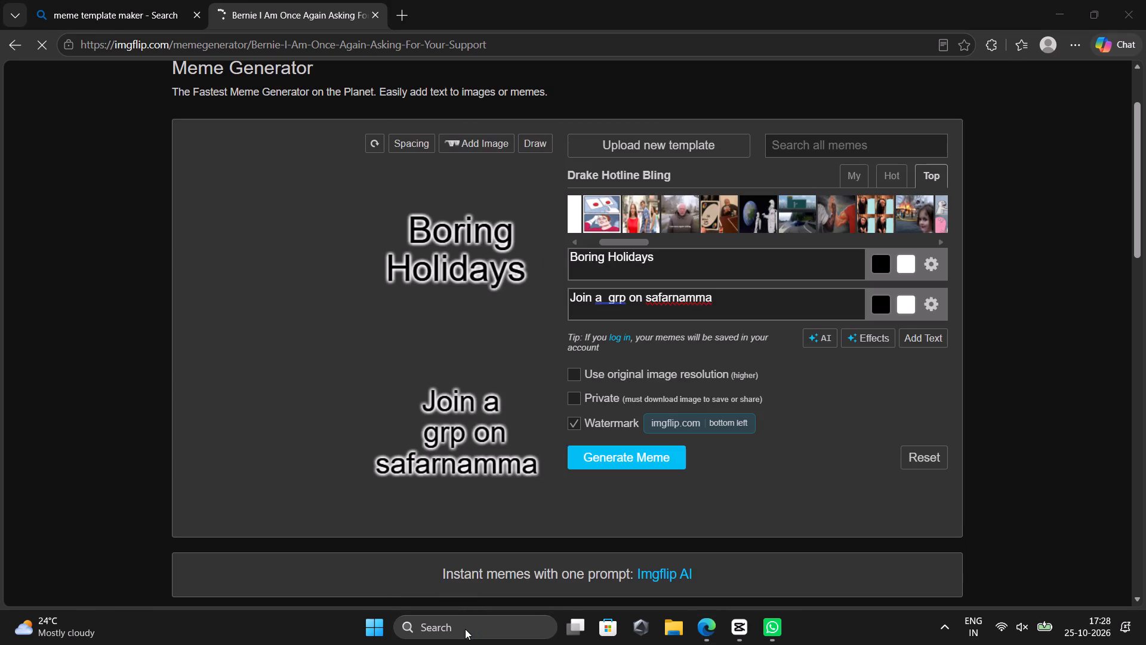
Close the documents lot 1, lot 2, lot 3 and lot 4 without saving their changes.
double_click(241, 78)
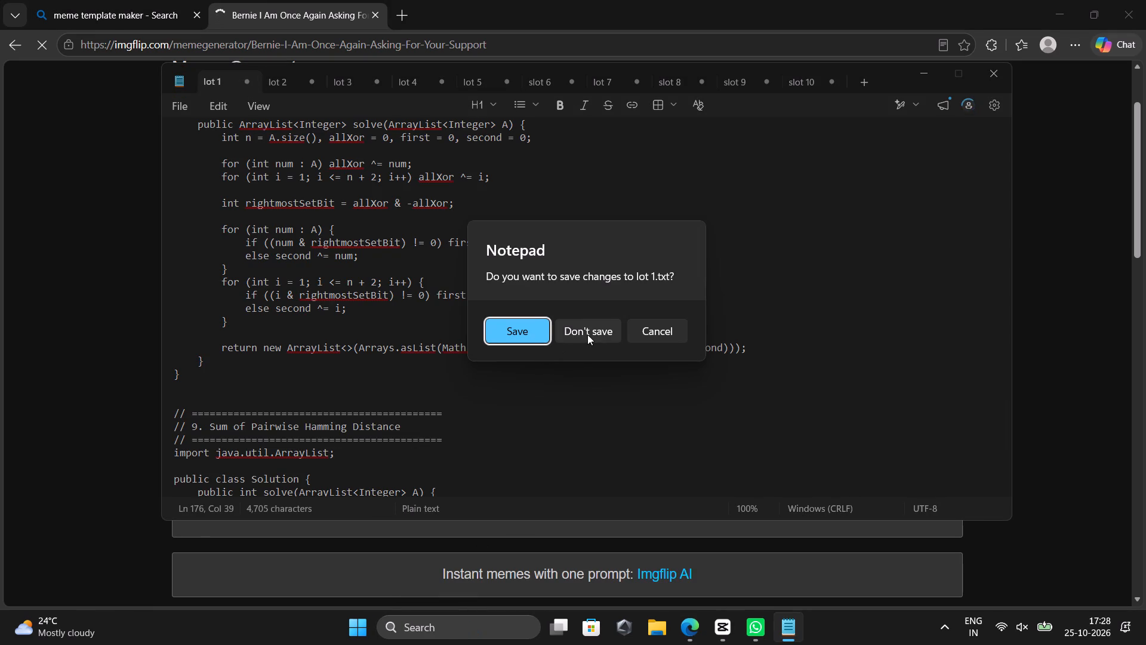
click(587, 334)
click(241, 83)
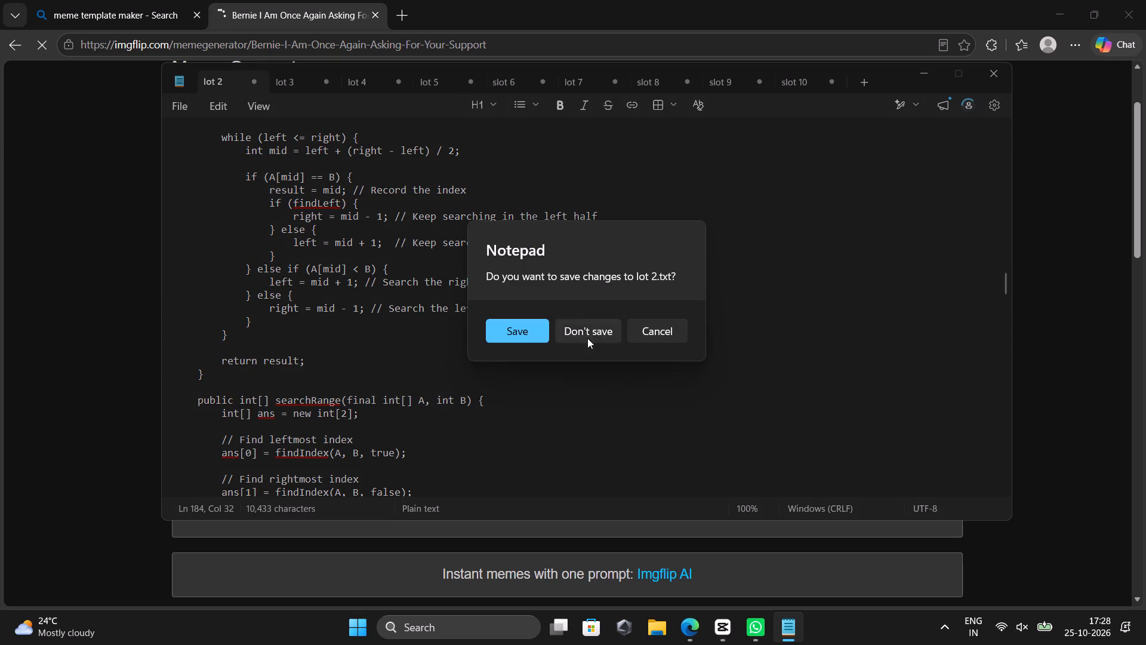
click(587, 338)
click(254, 83)
click(598, 331)
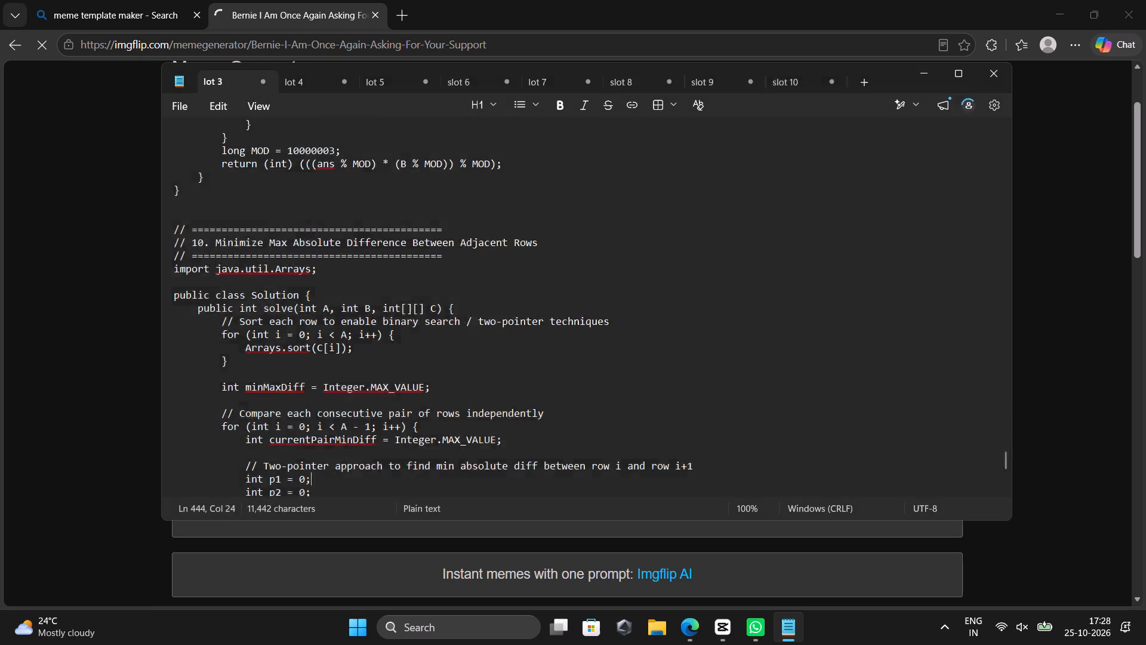
click(255, 90)
click(259, 85)
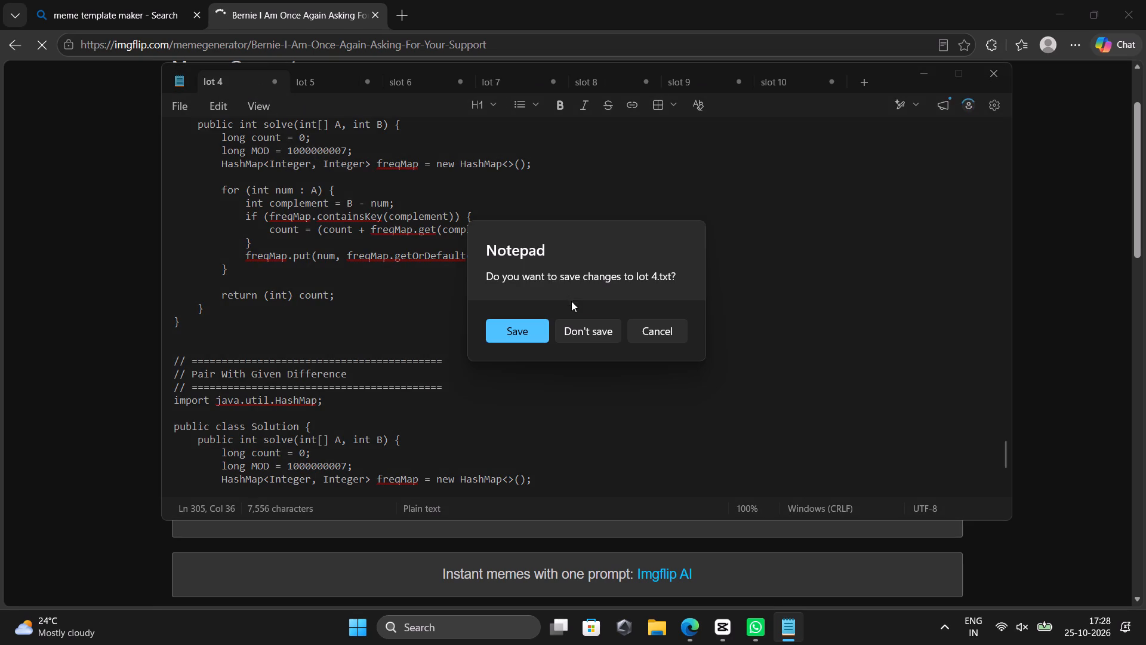
click(575, 321)
Close the documents lot 5, slot 6, lot 7 and slot 8 without saving their changes.
click(273, 81)
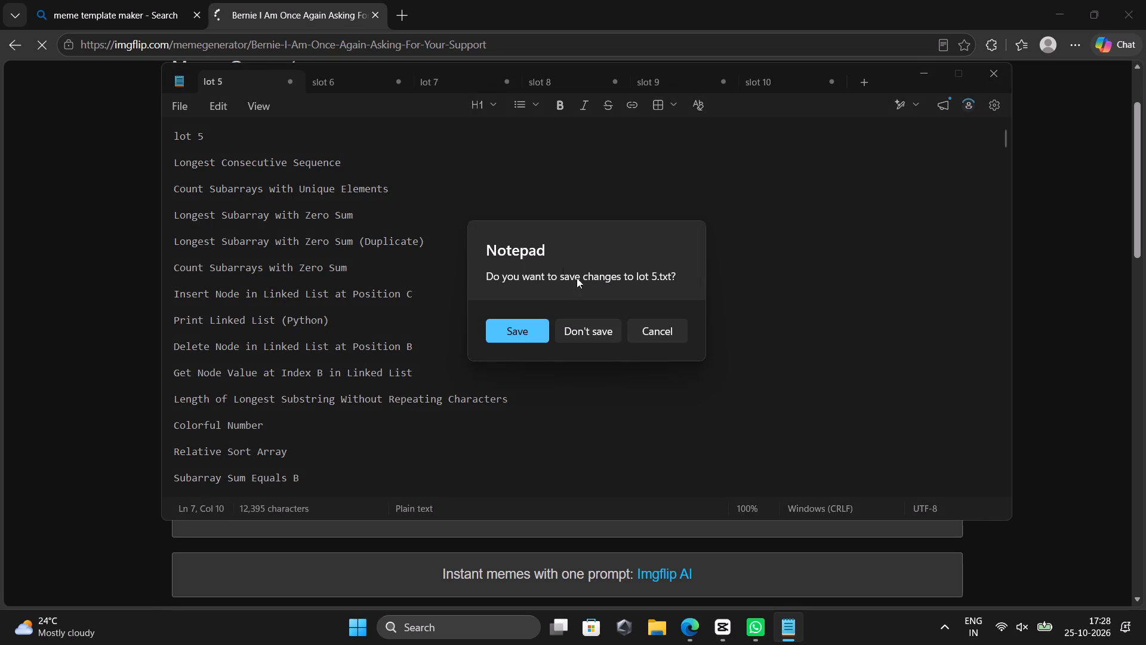
click(617, 331)
click(282, 82)
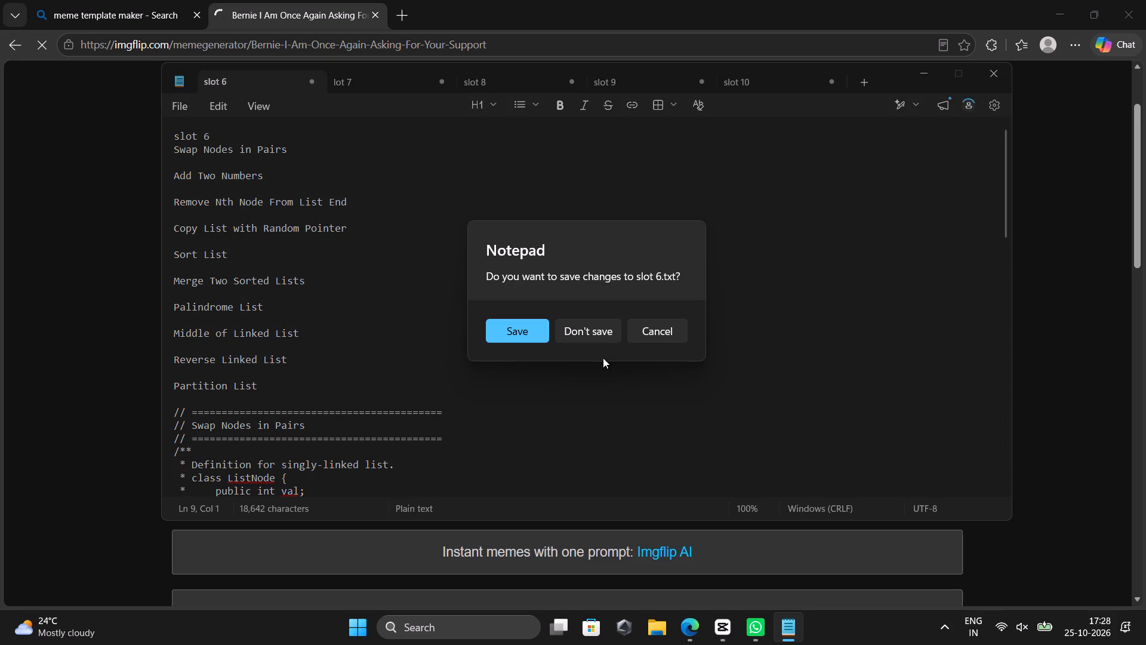
click(589, 346)
click(593, 319)
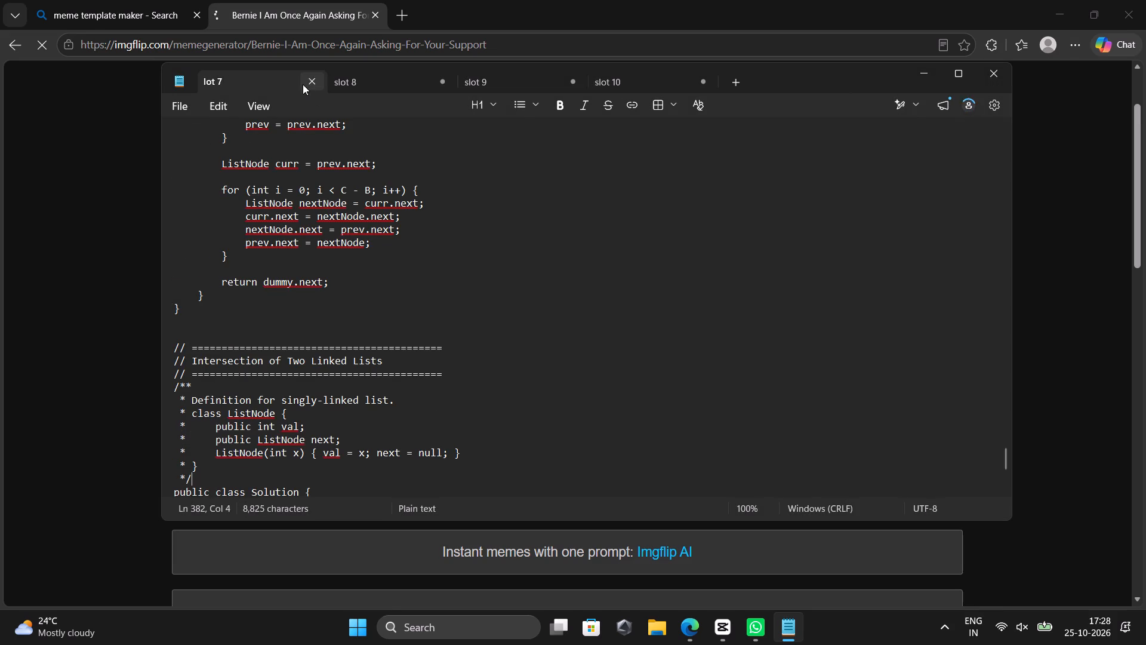
click(305, 76)
click(586, 323)
click(355, 93)
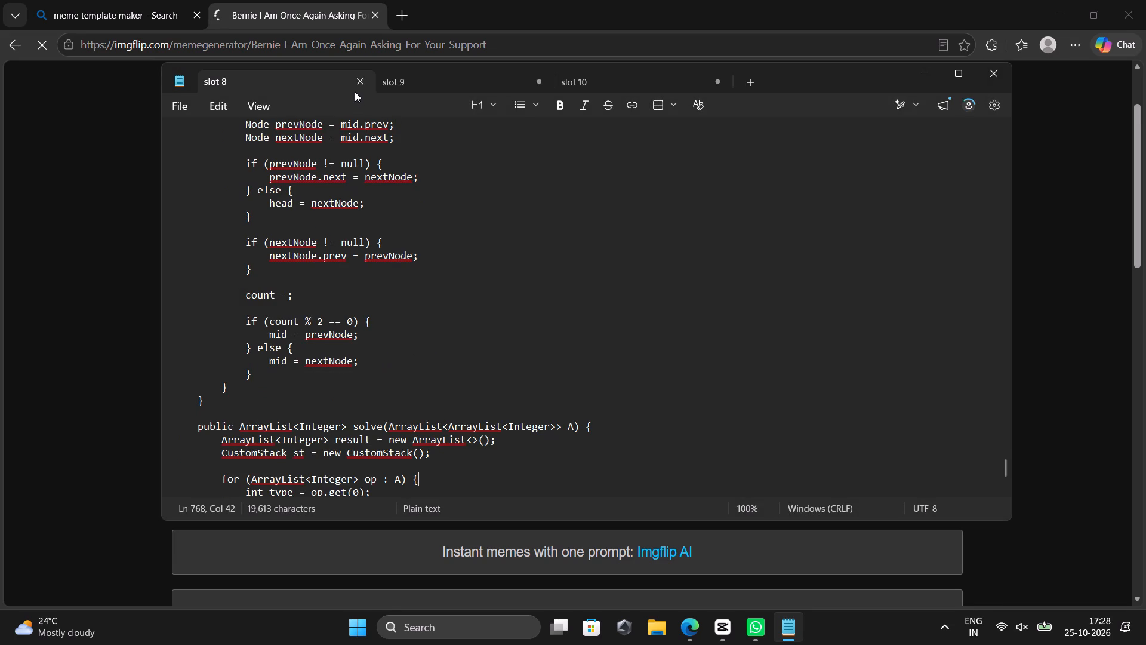
click(359, 79)
click(568, 338)
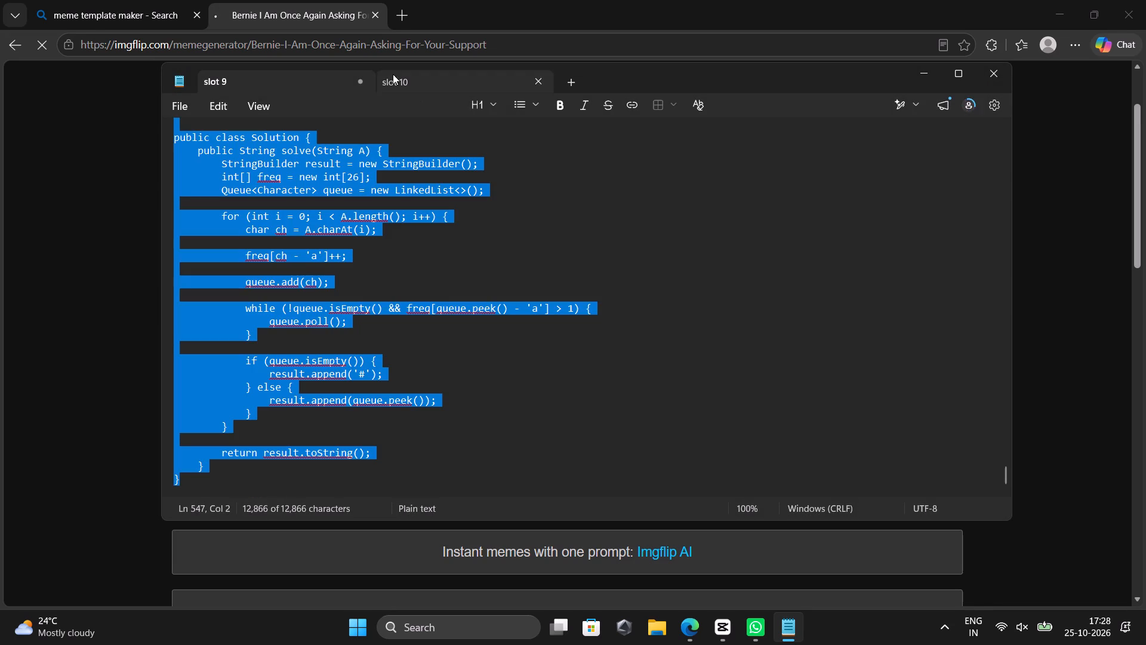
Close the slot 9 document without saving its changes.
click(365, 78)
click(592, 326)
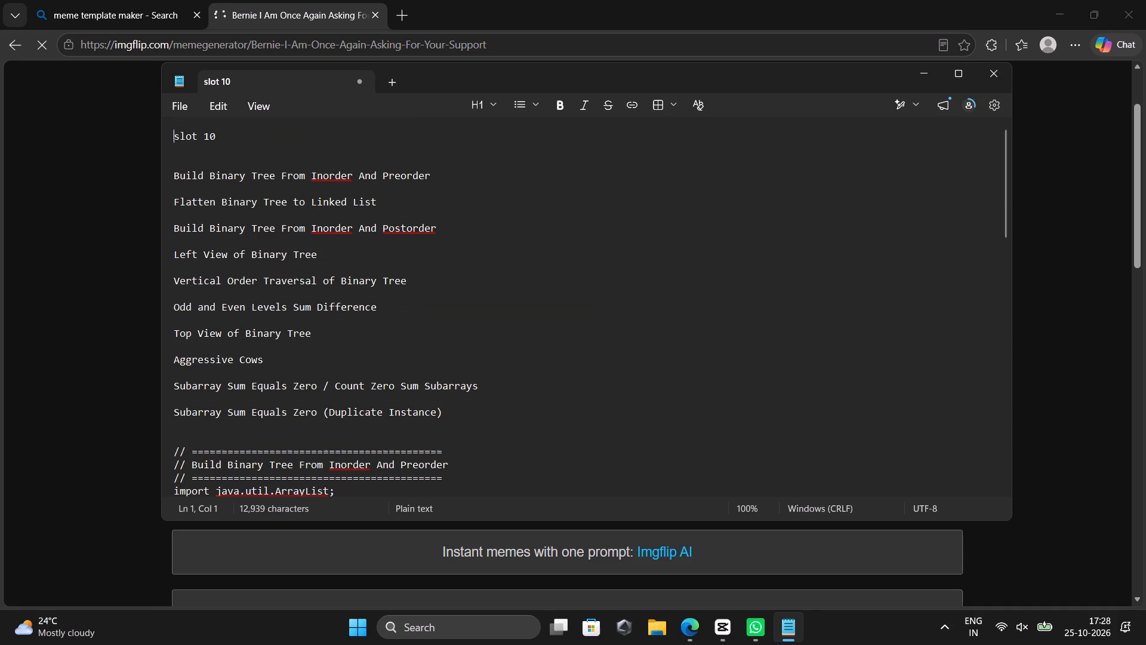
Replace all the text in the slot 10 document with the heading "Meme Safarnamma" and "boring" two lines below it.
click(341, 190)
key(ctrl+a)
key(ctrl+BackSpace)
key(BackSpace)
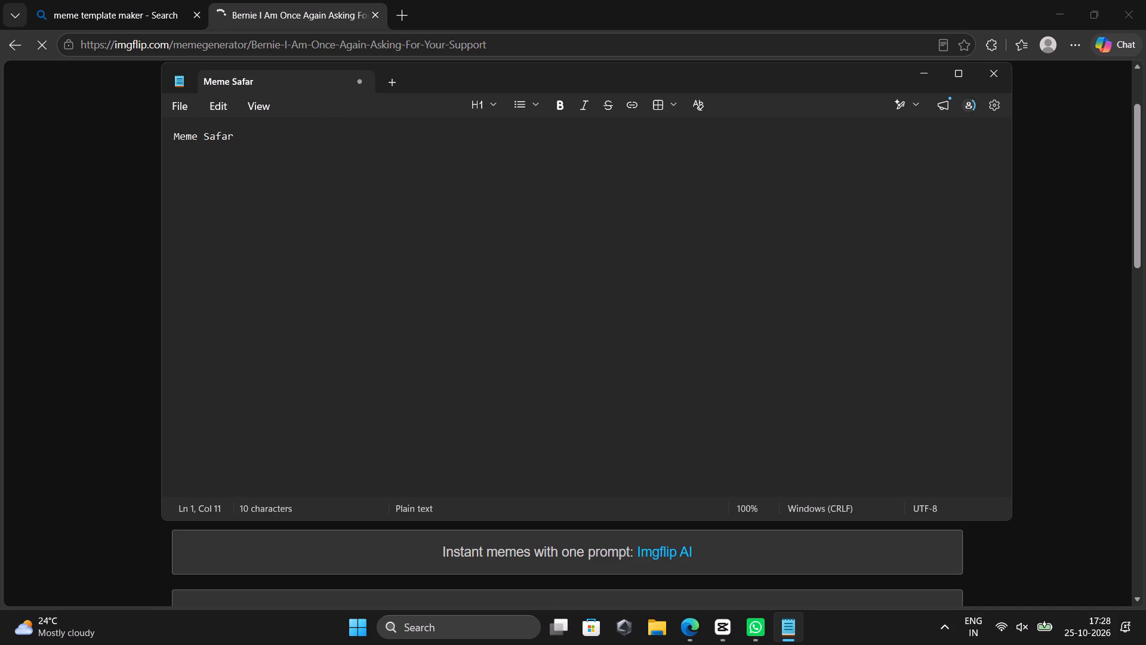
text(namma)
key(space)
key(Return)
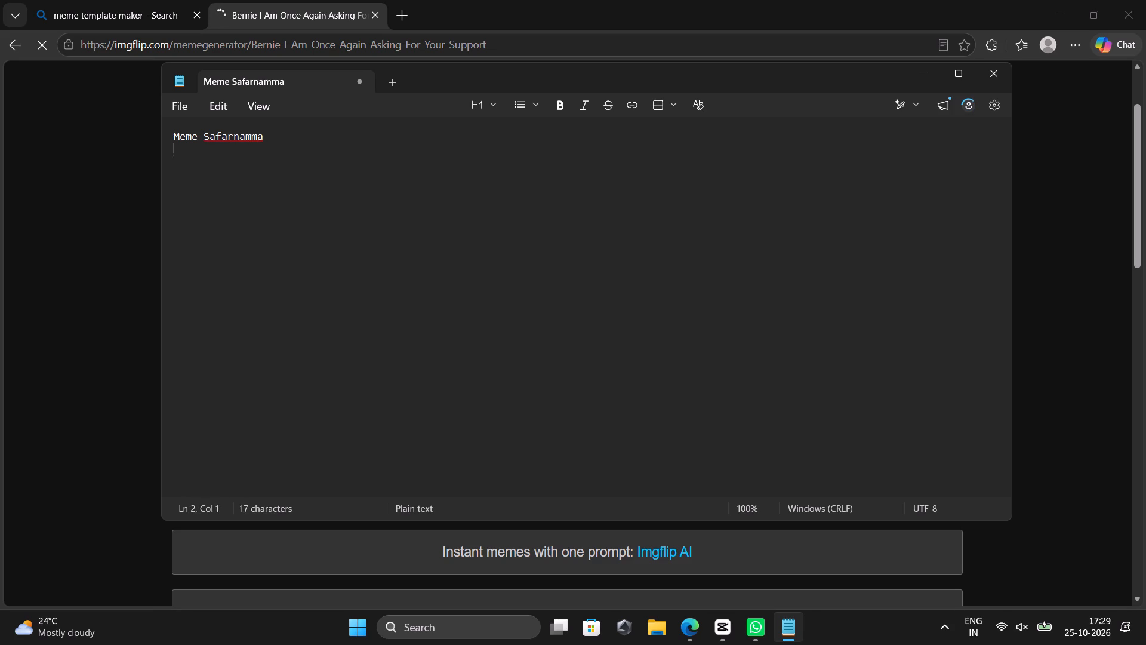
key(shift+Return)
key(shift+Return)
text(boring)
key(space)
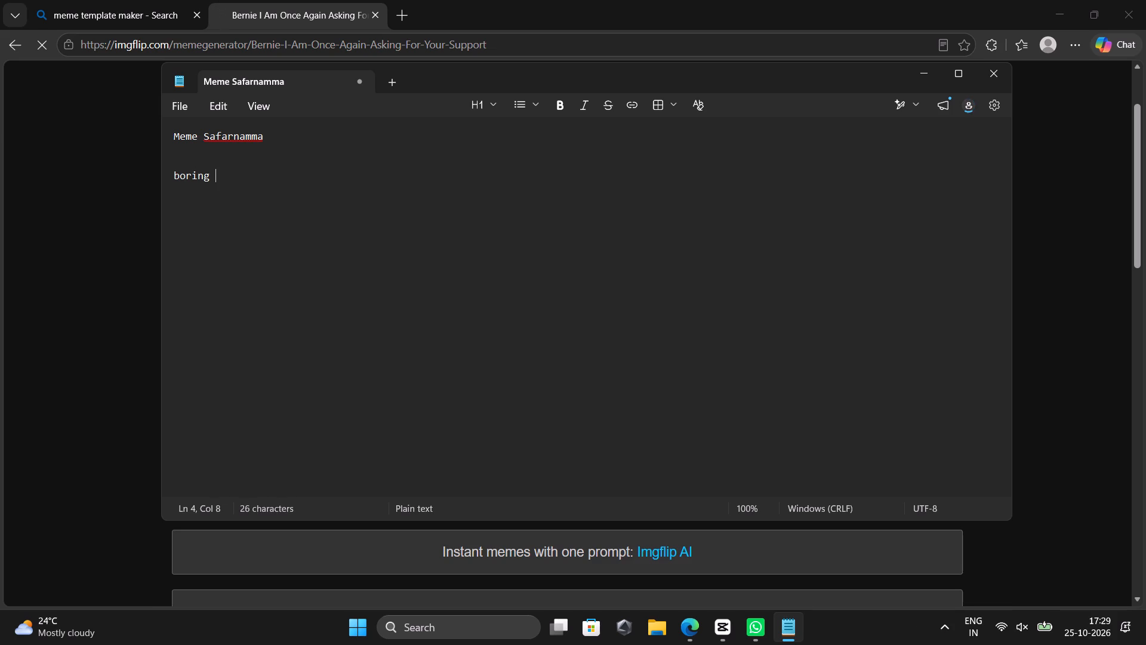
Switch to Edge and return from the meme generator to the Imgflip Meme Templates page.
click(692, 629)
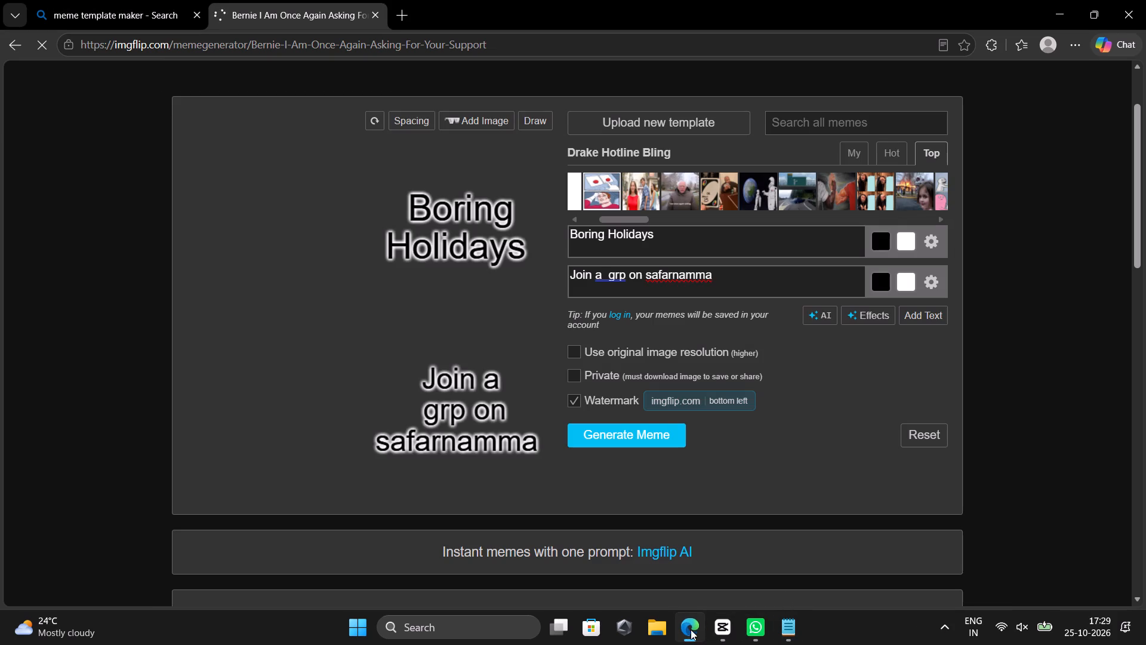
click(17, 54)
click(666, 148)
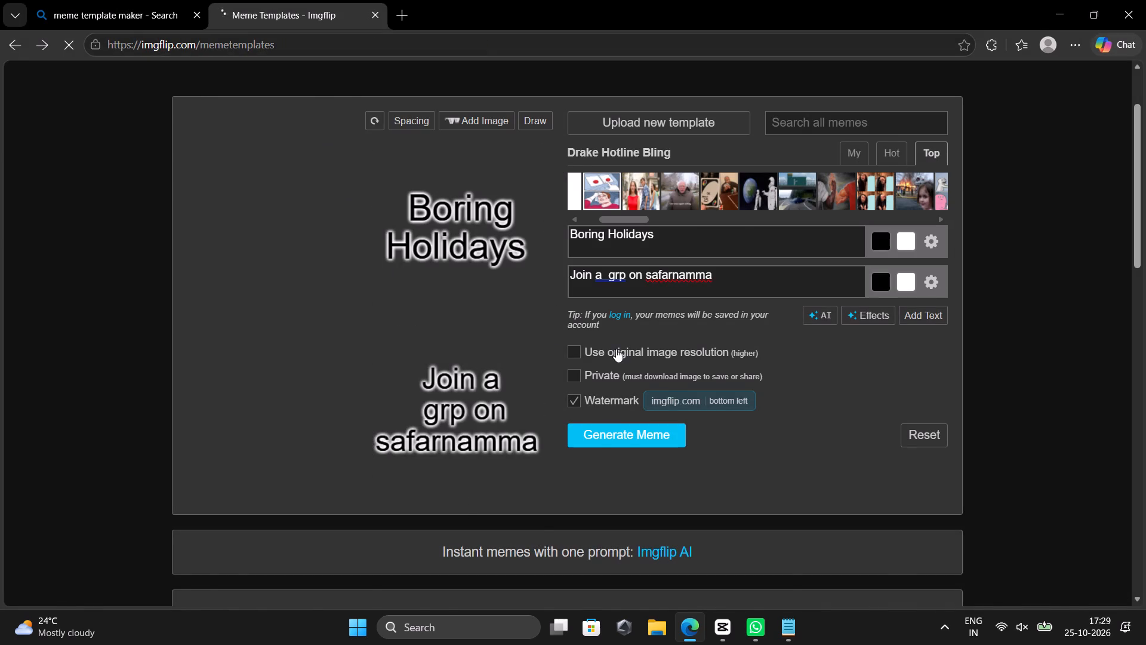
scroll(512, 427, down, 1)
Capture a screen snip of the Drake Hotline Bling template.
key(Print)
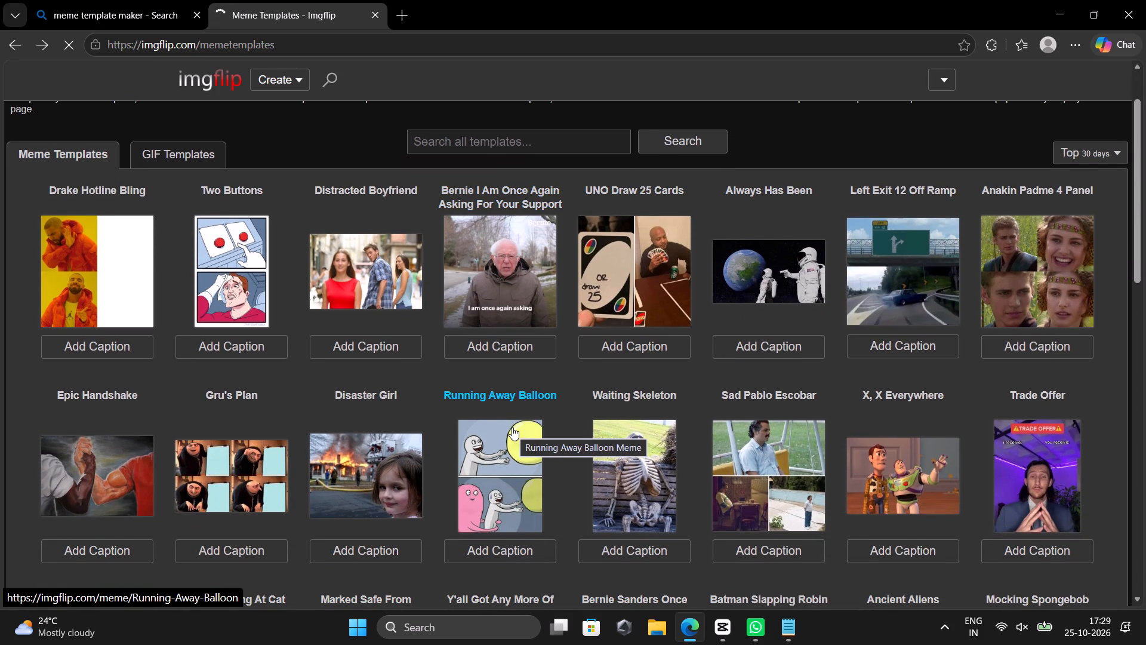
drag(17, 177, 30, 189)
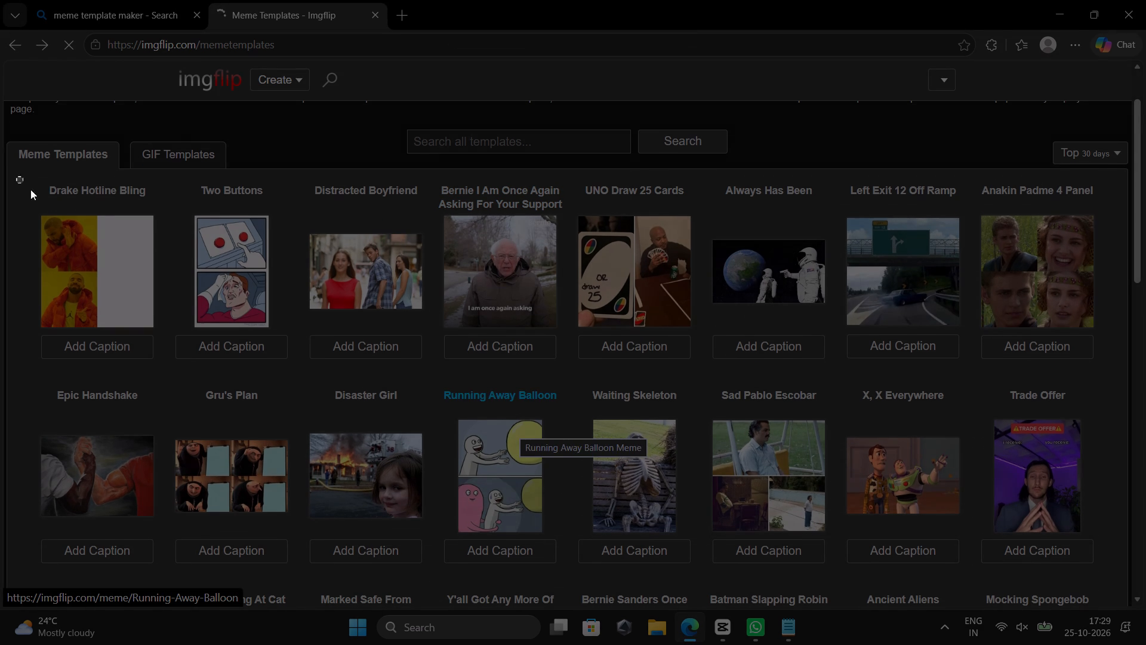
drag(30, 189, 188, 337)
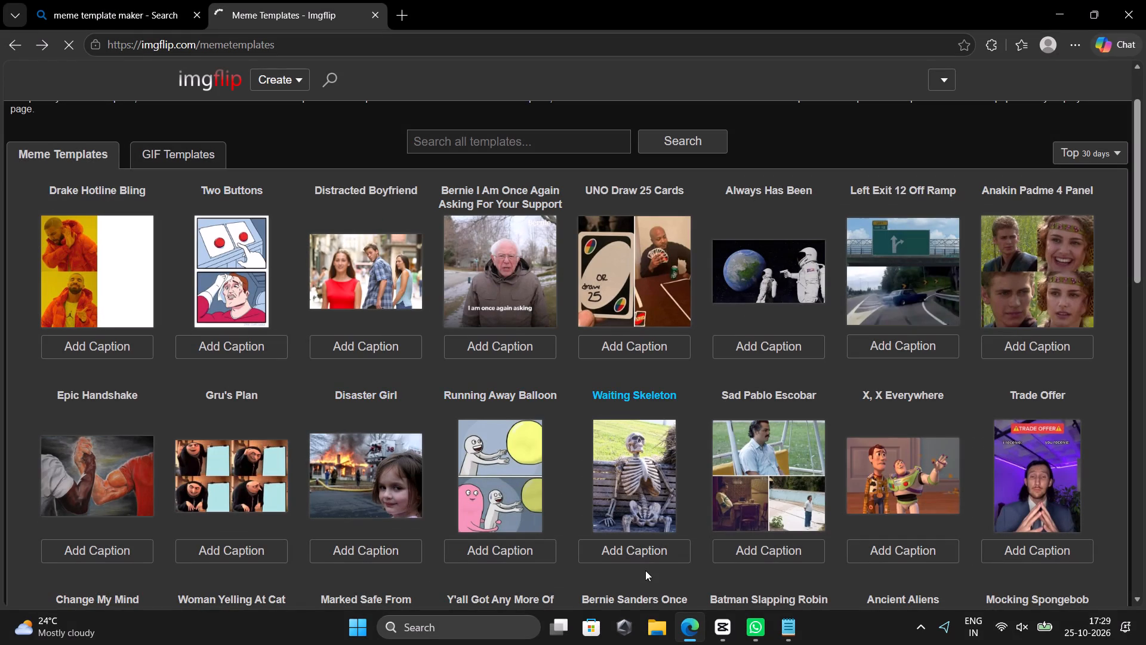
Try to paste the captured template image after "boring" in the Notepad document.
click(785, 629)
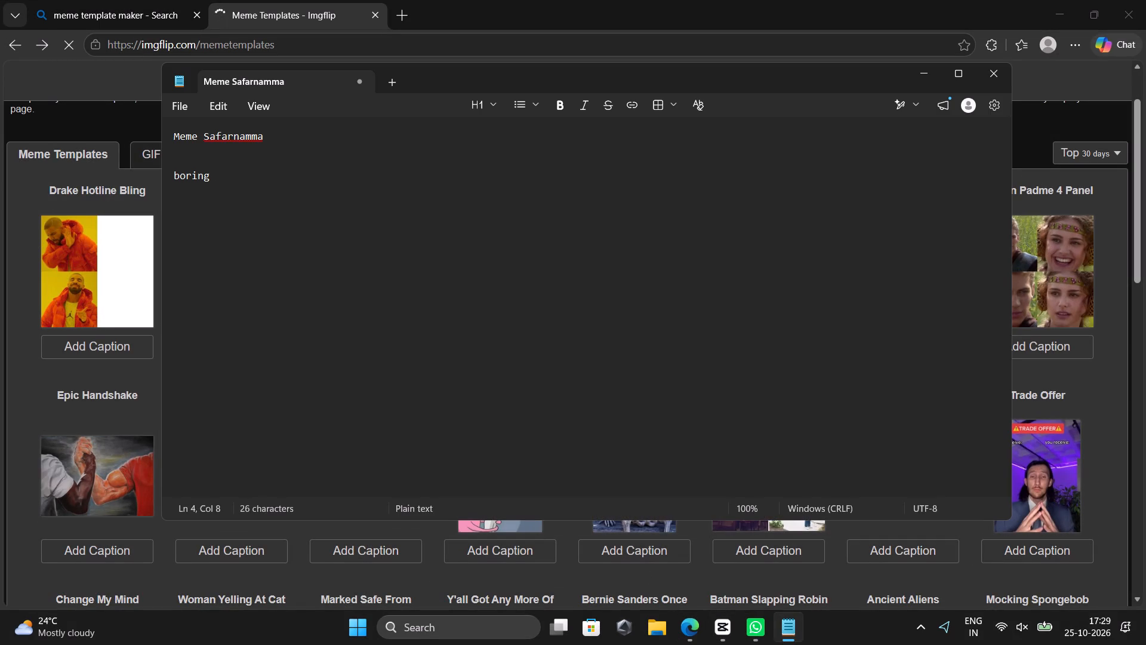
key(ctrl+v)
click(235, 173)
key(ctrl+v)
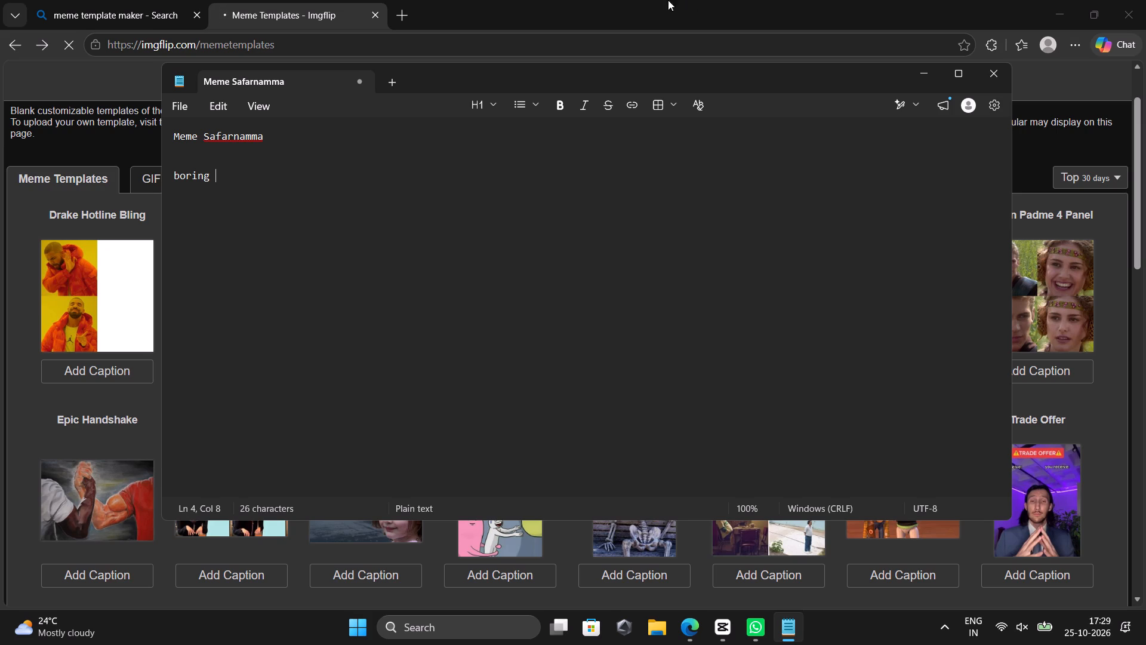
Minimise Notepad and open the Distracted Boyfriend template for captioning on Imgflip.
click(934, 74)
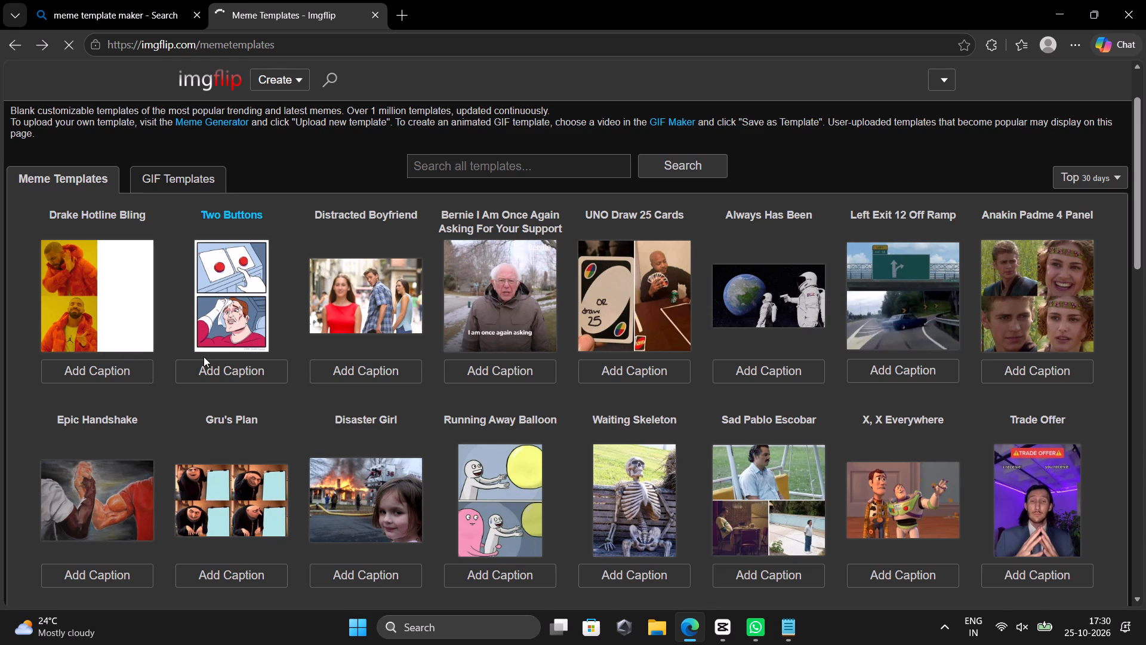
click(371, 377)
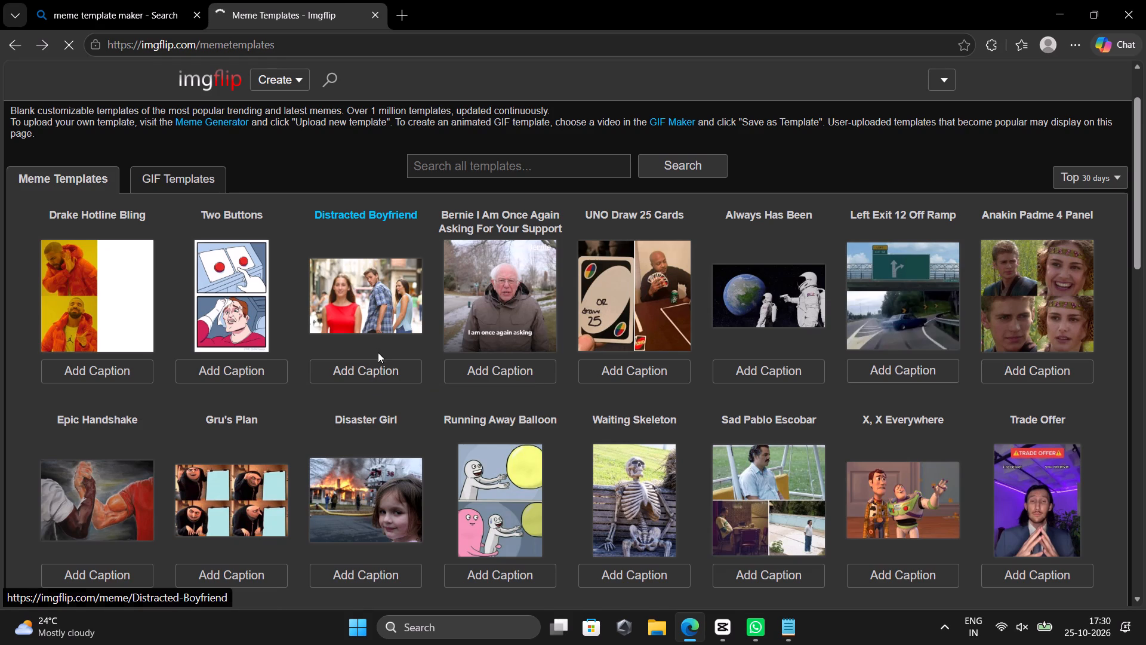
click(366, 375)
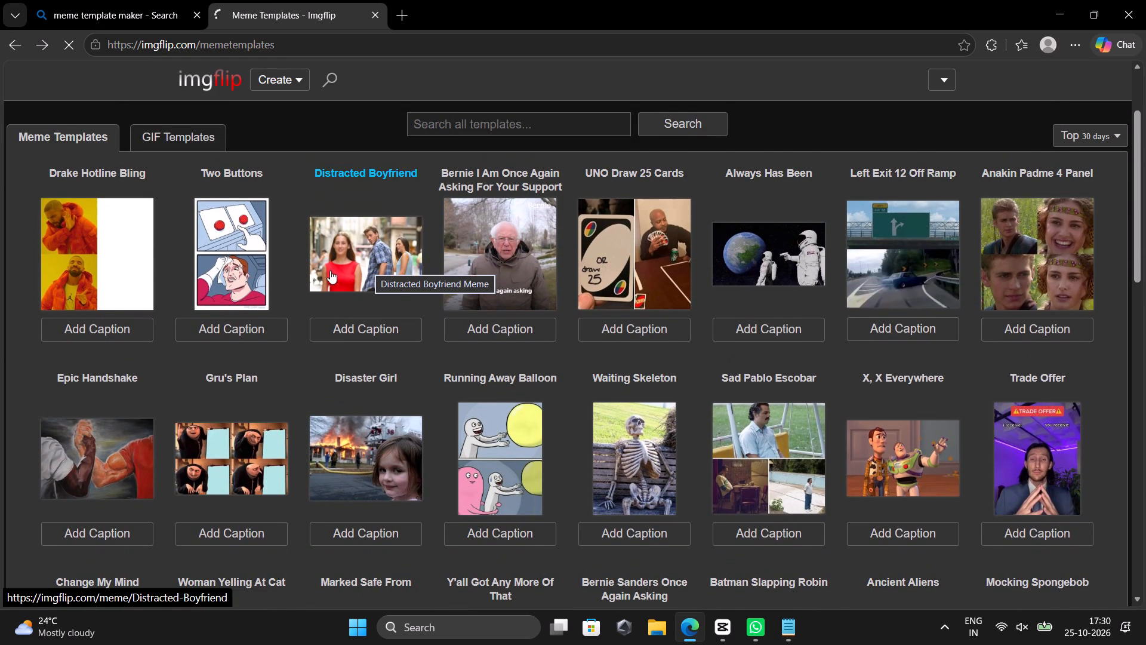
Search the computer for "ms word", launch Word and create a blank document.
click(411, 632)
text(ms words)
key(BackSpace)
key(Return)
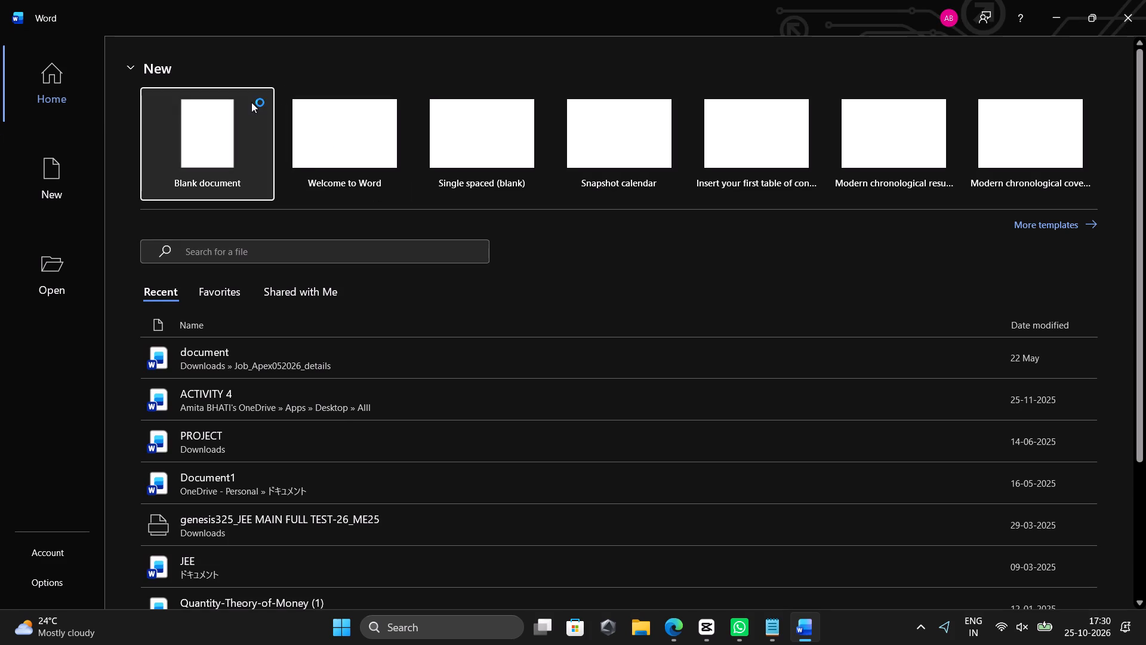
click(217, 123)
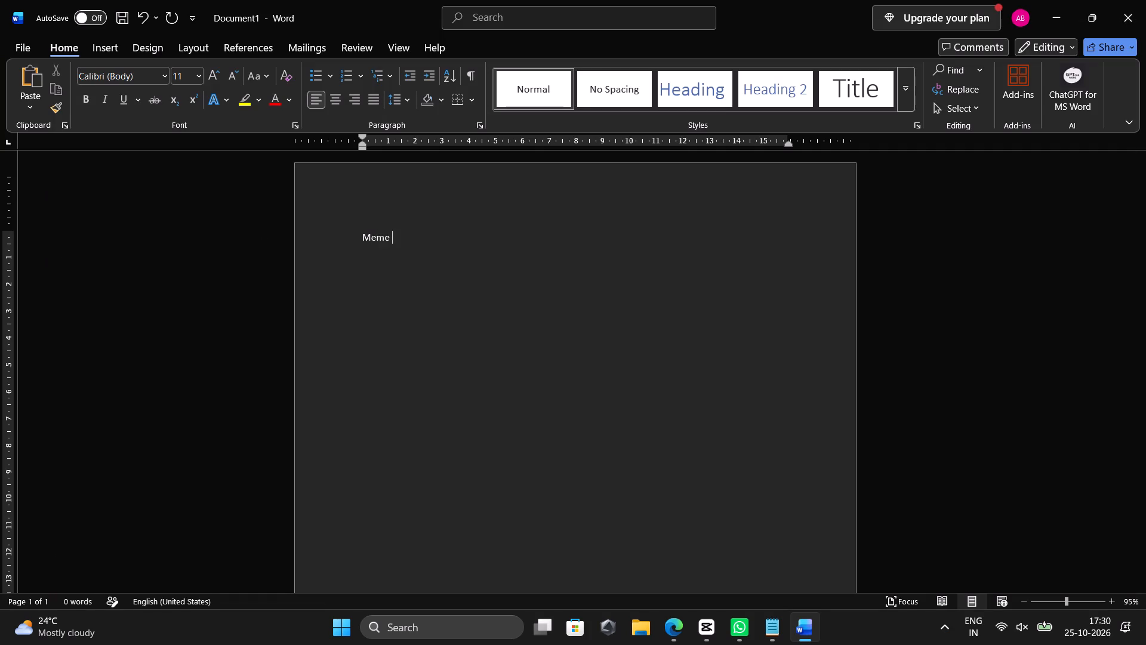
Complete the title line as "Meme ideas for safarnamma .vercel.app" and leave blank lines below it.
text(ideas)
key(space)
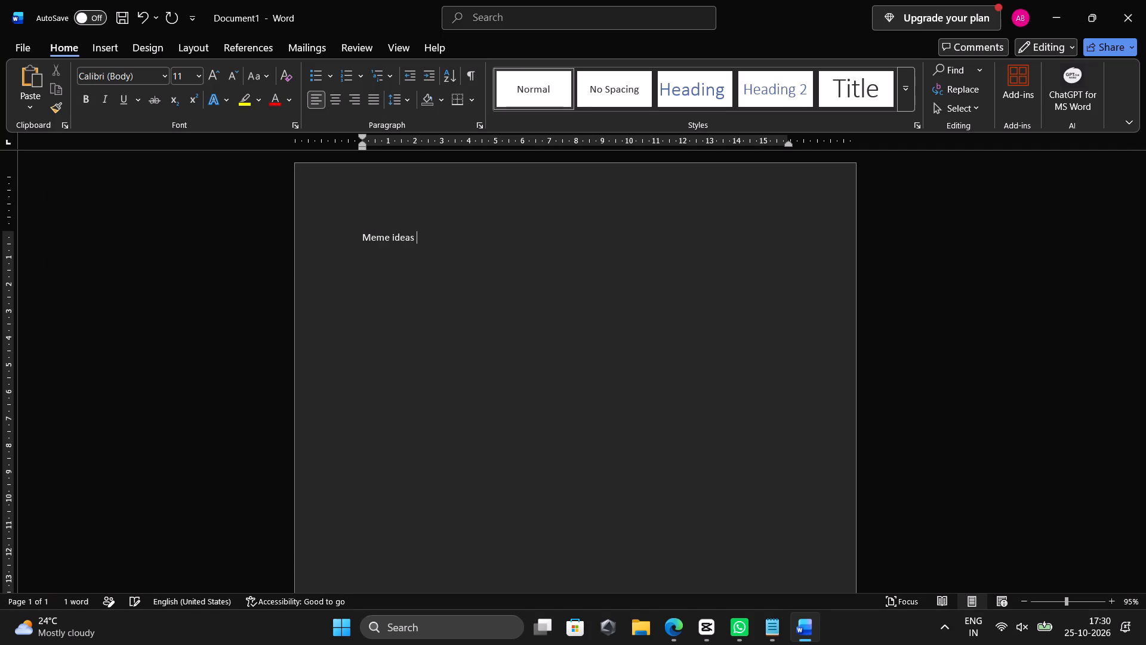
text(for safarnamma)
key(space)
key(space)
key(BackSpace)
text(.b)
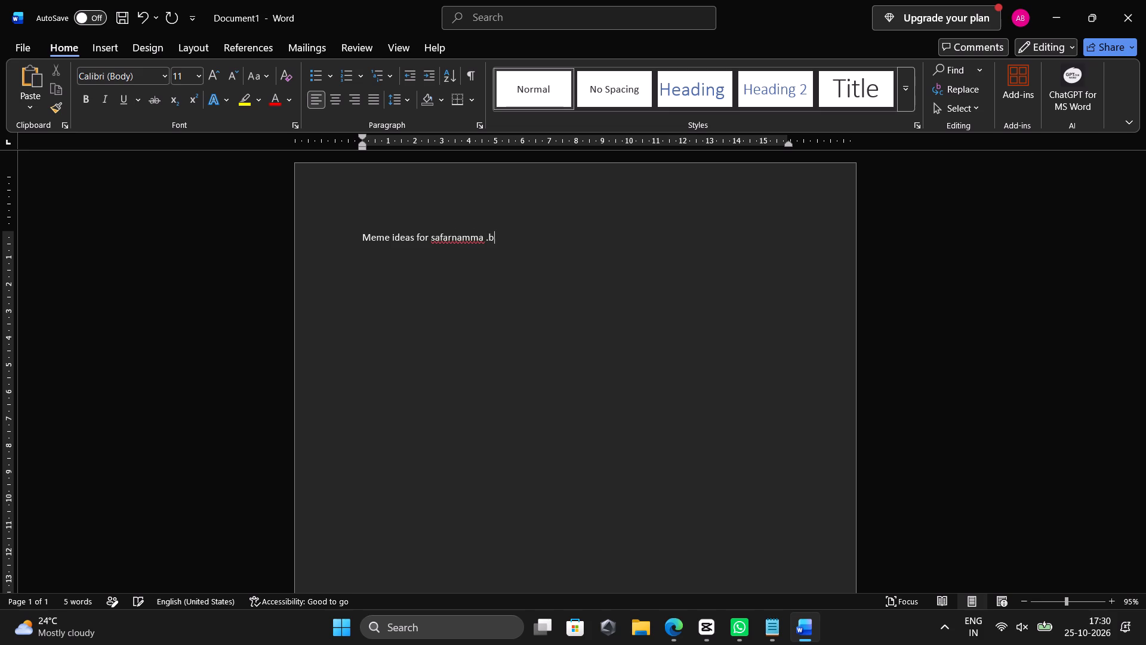
key(BackSpace)
text(vercel.app)
key(space)
key(shift+Return)
key(shift+Return)
key(shift+Return)
key(shift+Return)
key(BackSpace)
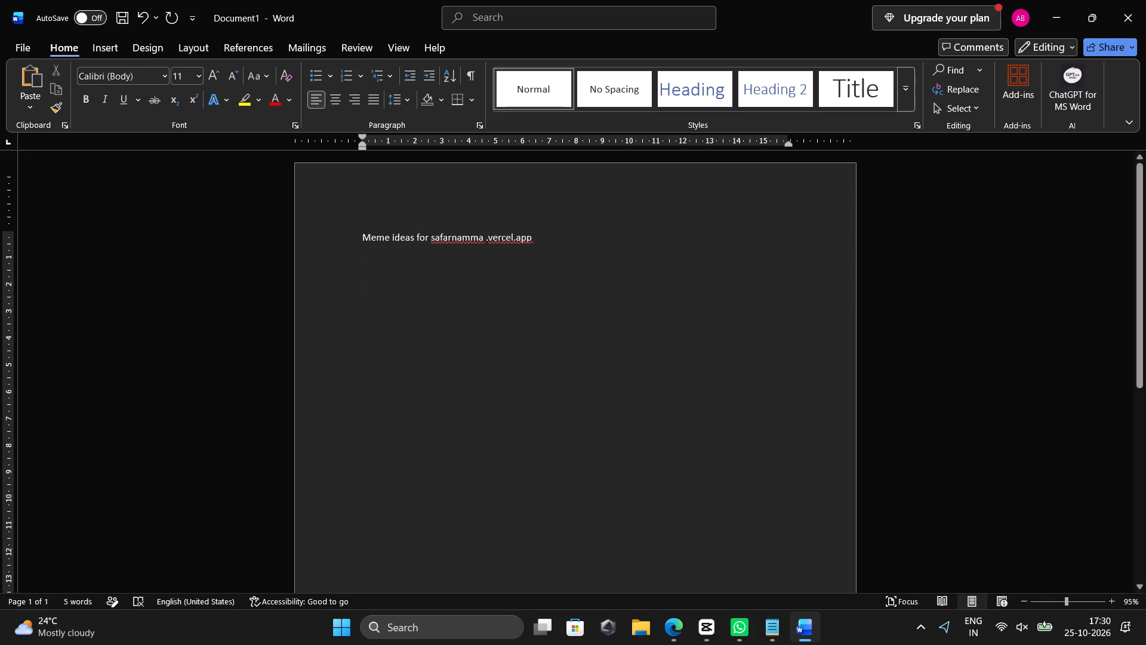
Reload the interrupted Distracted Boyfriend page in Edge, and return to the Word document.
click(676, 626)
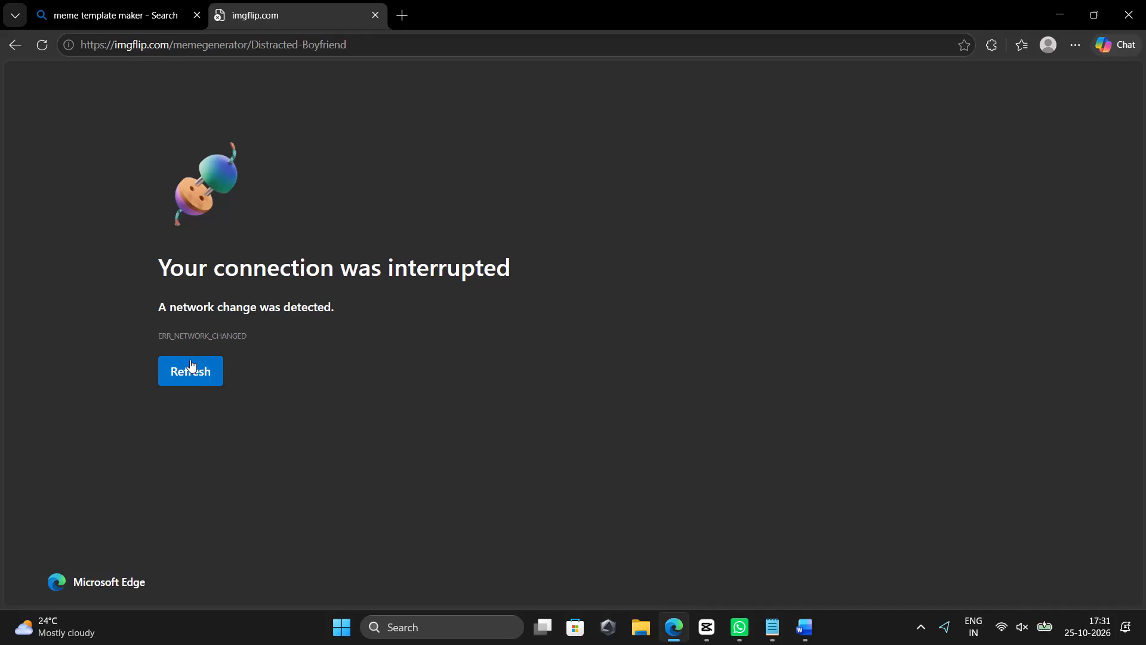
click(190, 360)
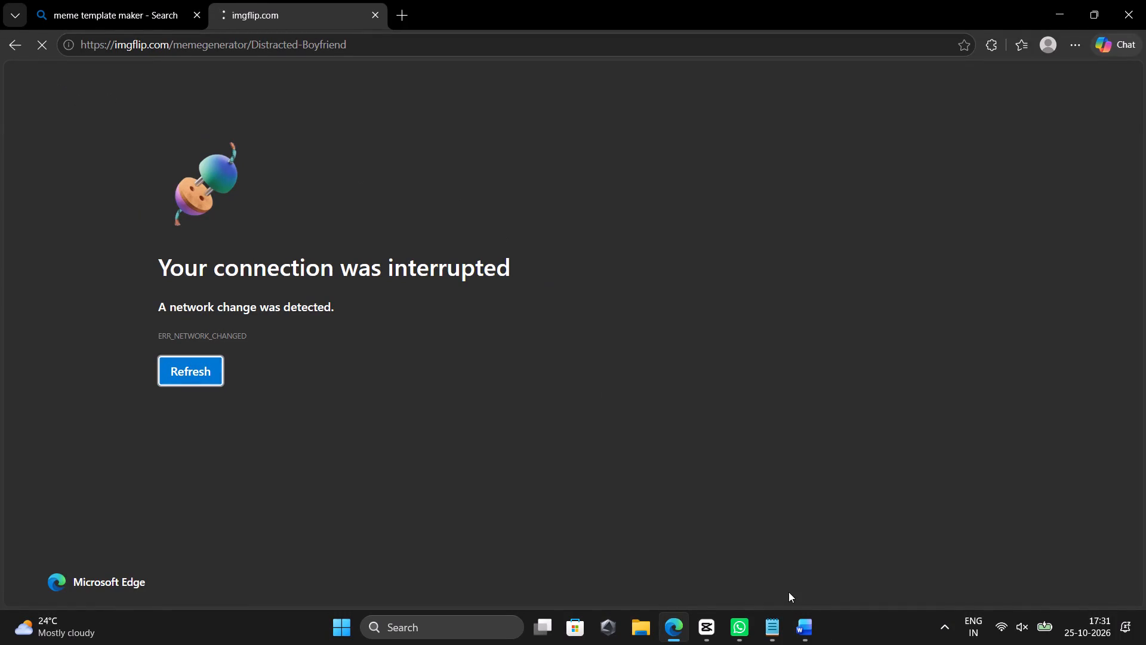
click(818, 642)
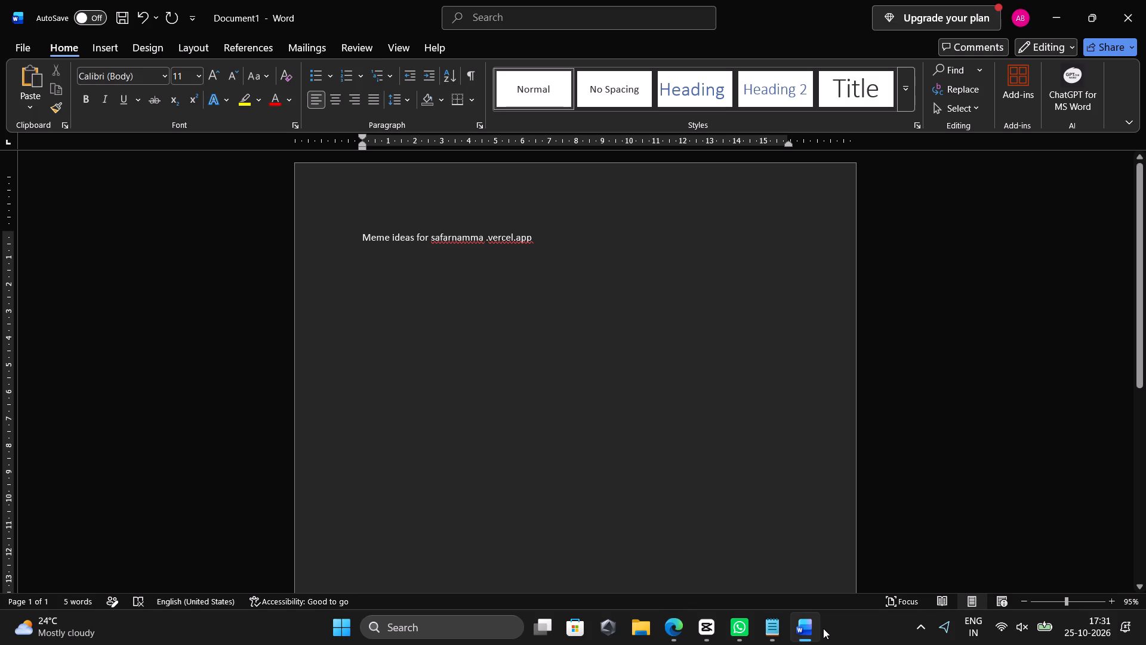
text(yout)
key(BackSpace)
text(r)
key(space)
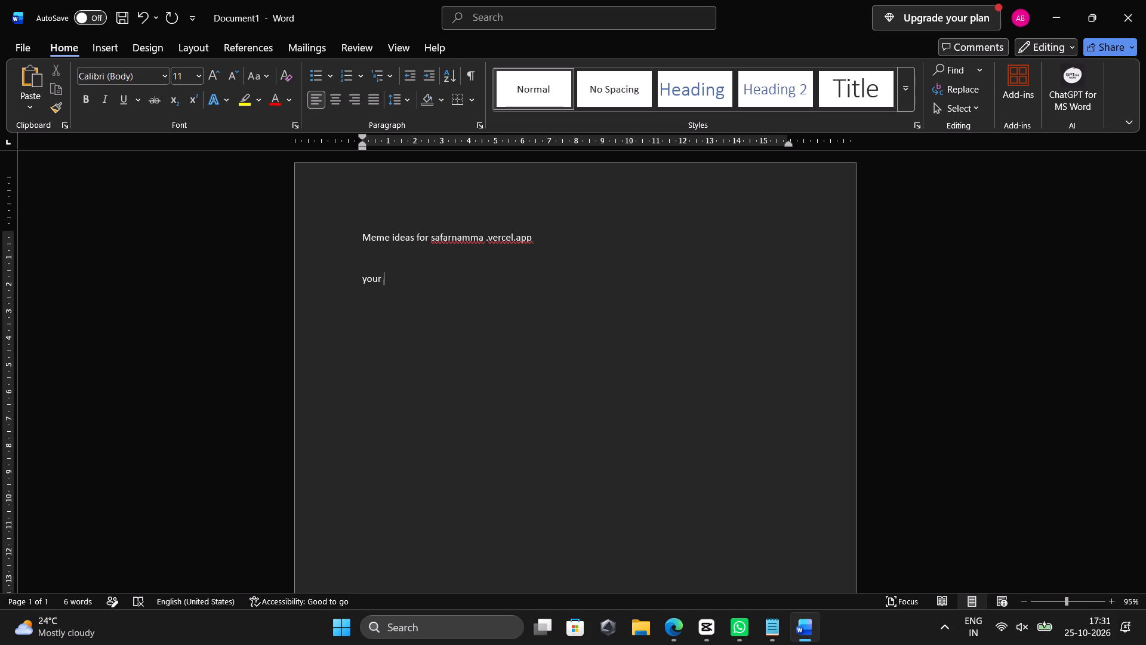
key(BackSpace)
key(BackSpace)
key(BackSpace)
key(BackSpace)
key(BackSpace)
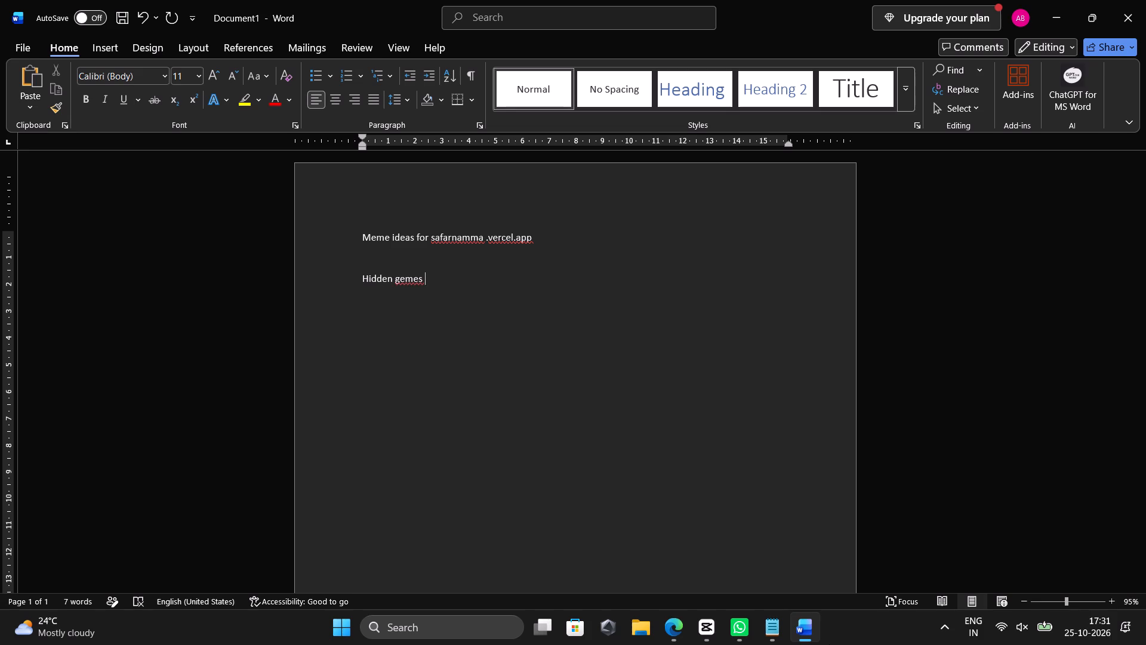
Insert "Safarnamma" before "Hidden gemes" on the line under the title.
key(Left)
key(Left)
key(Left)
key(Left)
key(Left)
key(Left)
key(Left)
key(Left)
key(Left)
key(Left)
key(Left)
key(Left)
key(Left)
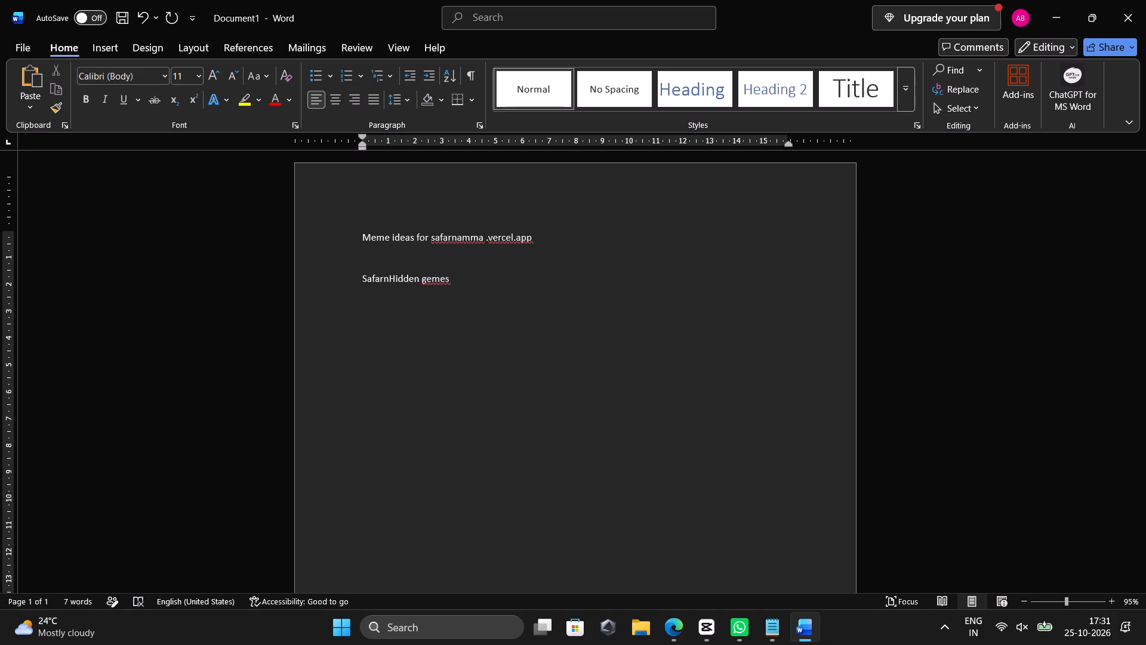
text(amma)
key(space)
Correct the misspelled word "gemes" to "gems".
key(Right)
key(Right)
key(Right)
key(Right)
key(Right)
key(Right)
key(Right)
key(Right)
key(Right)
key(Right)
key(Right)
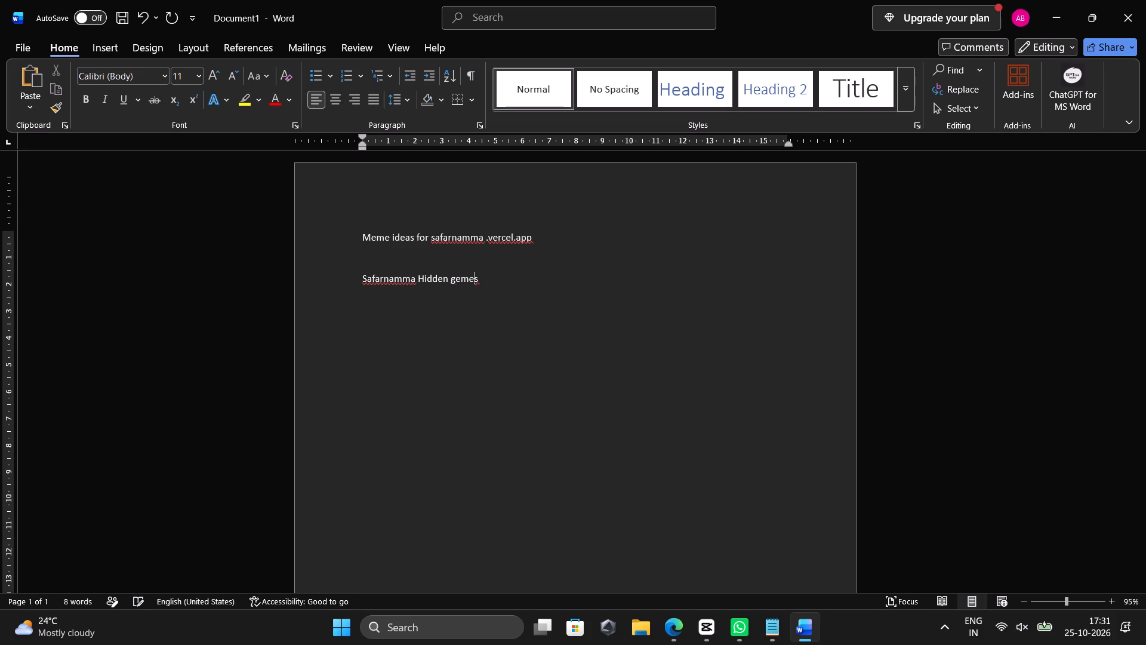
key(Right)
key(Right)
key(Left)
key(Left)
key(BackSpace)
key(Right)
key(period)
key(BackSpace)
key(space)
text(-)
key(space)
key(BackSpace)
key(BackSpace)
Complete the line under the title as "Safarnamma Hidden gems vs you're travel destination", replacing the trailing dash.
key(space)
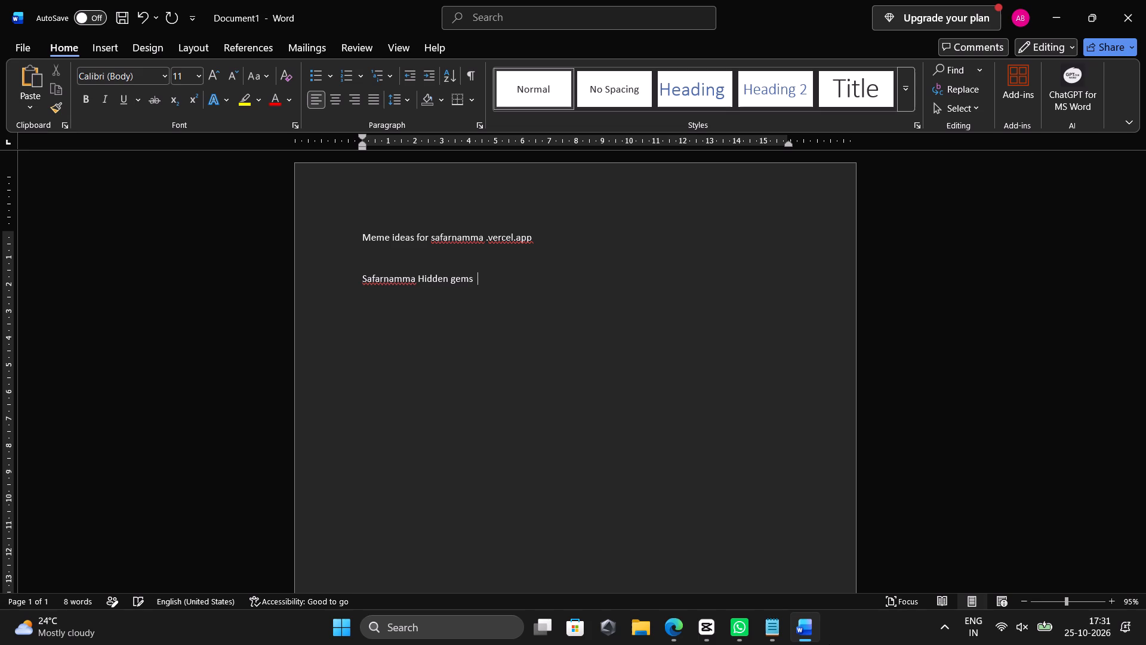
text(vs your)
key(space)
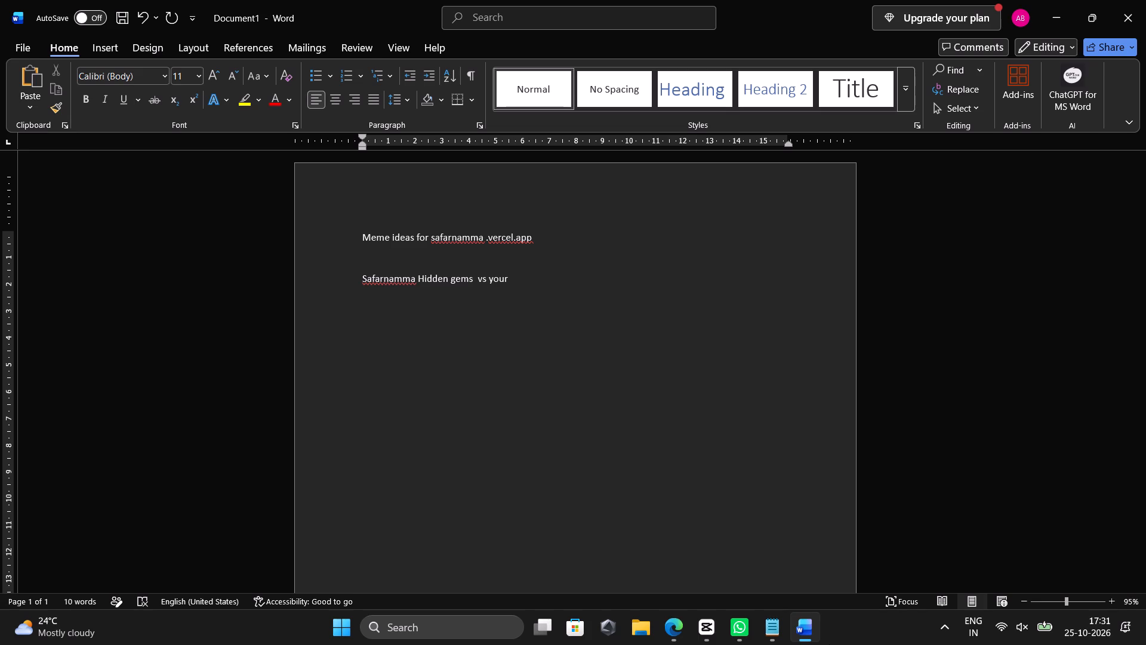
text(your)
key(space)
key(BackSpace)
key(BackSpace)
key(BackSpace)
key(BackSpace)
key(BackSpace)
text(travek)
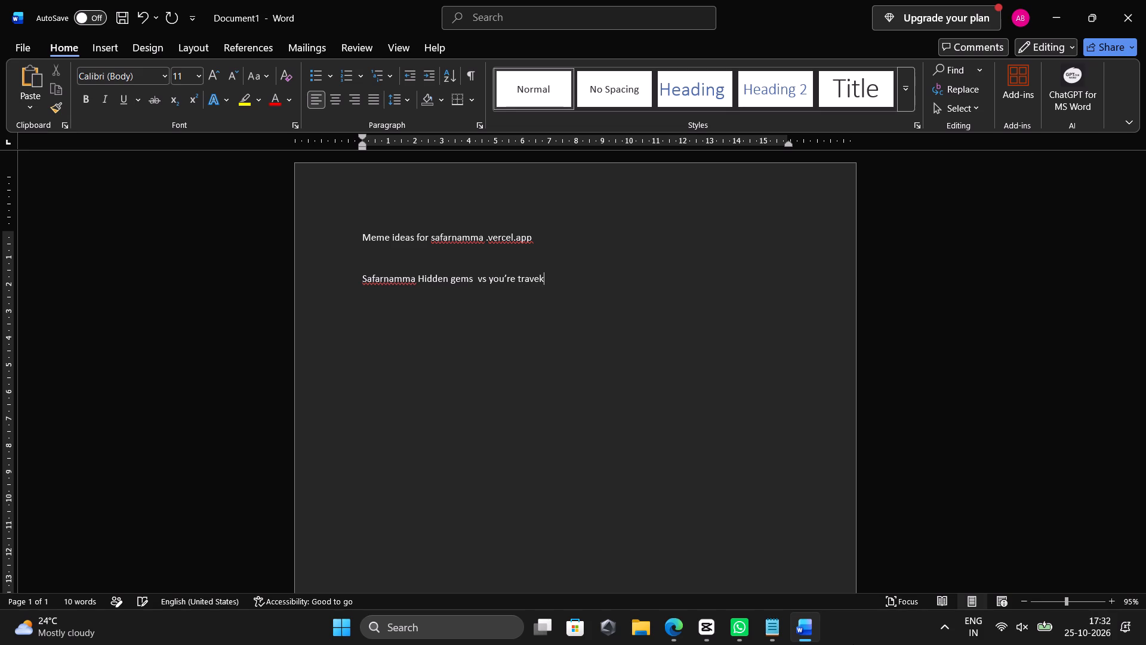
key(BackSpace)
text(l de)
key(BackSpace)
text(is)
key(BackSpace)
key(BackSpace)
text(estination)
Apply bullet formatting to the paragraph holding the title and the "Safarnamma Hidden gems" line.
key(Left)
key(Left)
key(Left)
key(Left)
key(Left)
key(Left)
key(Left)
key(Left)
key(Left)
key(Left)
key(Left)
key(Left)
key(Left)
key(Left)
key(Left)
key(Left)
key(Left)
key(Left)
key(Left)
key(Left)
key(Left)
key(Left)
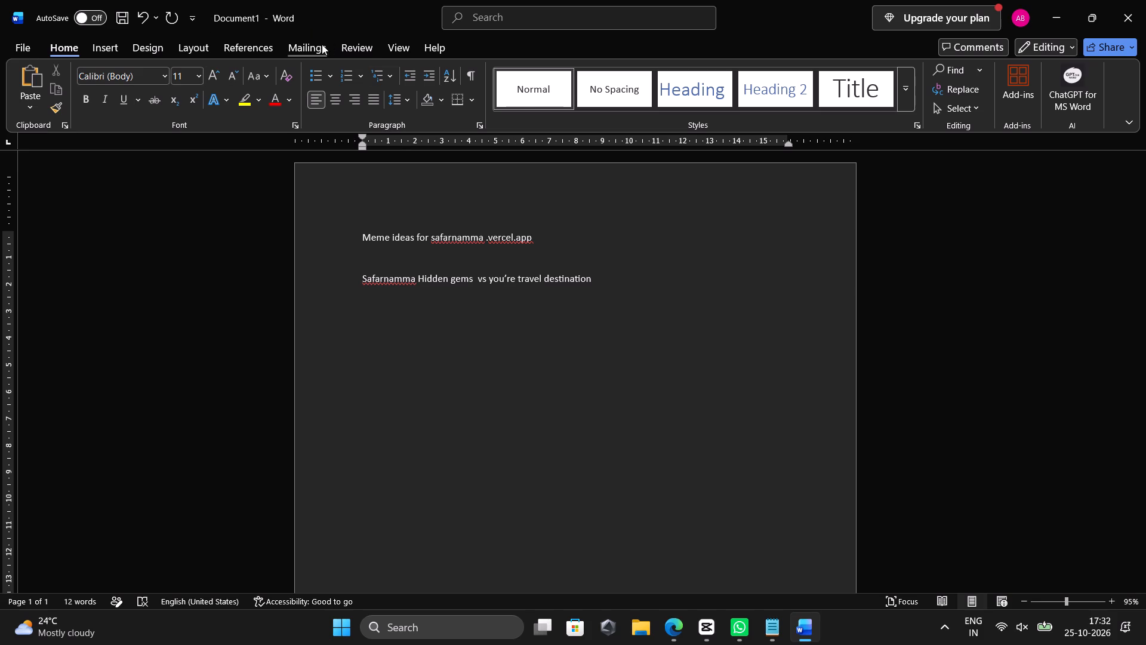
click(315, 81)
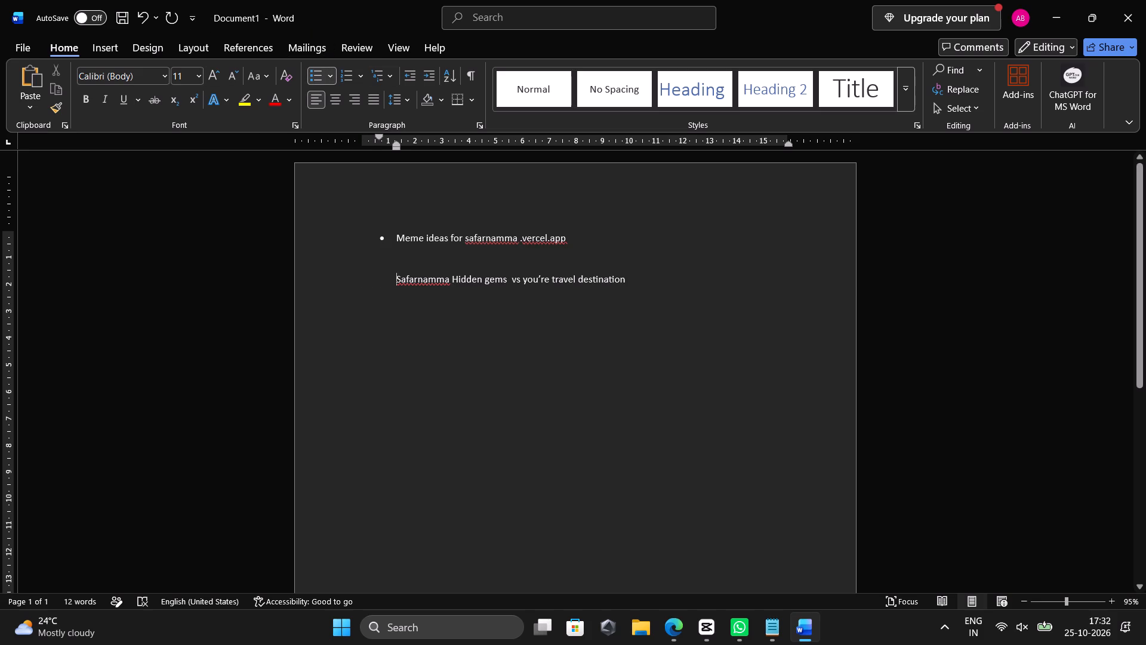
Add a bullet below the title, paste a copy of the "Safarnamma Hidden gems" text there, and delete the lower duplicate line.
click(578, 235)
key(Return)
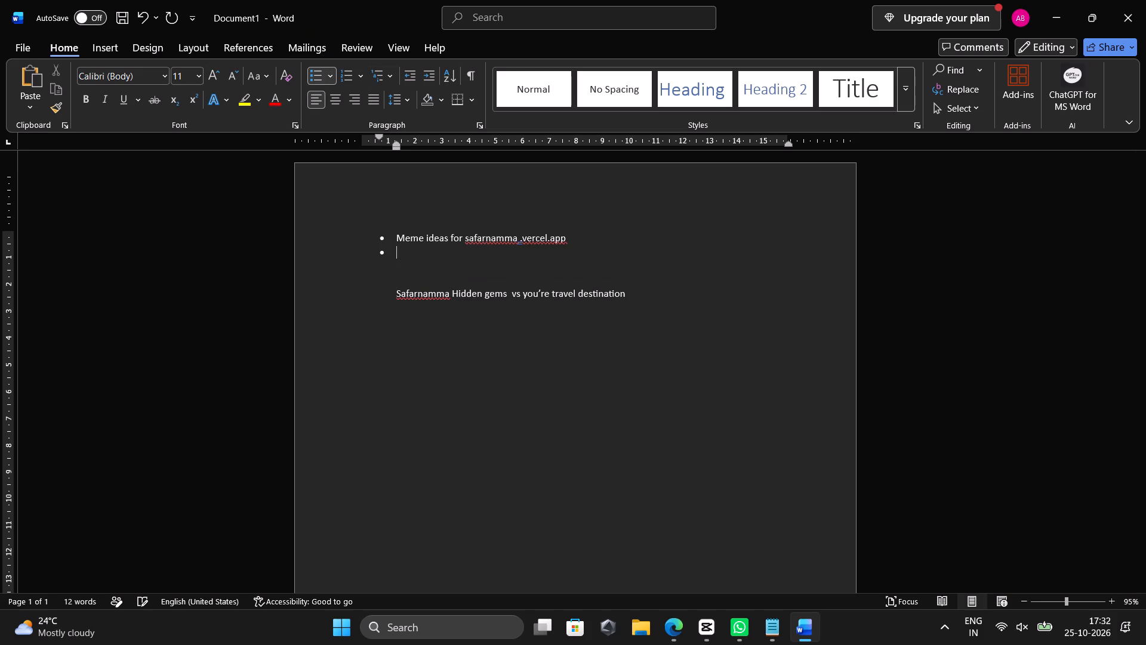
triple_click(413, 288)
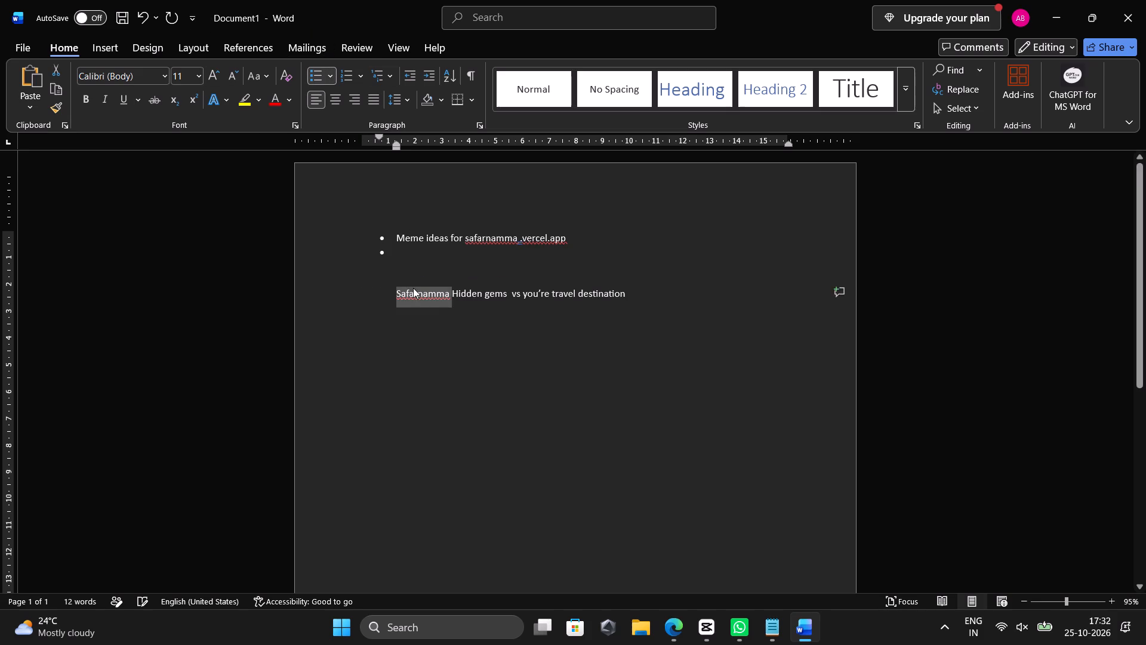
click(416, 289)
double_click(415, 289)
key(ctrl+c)
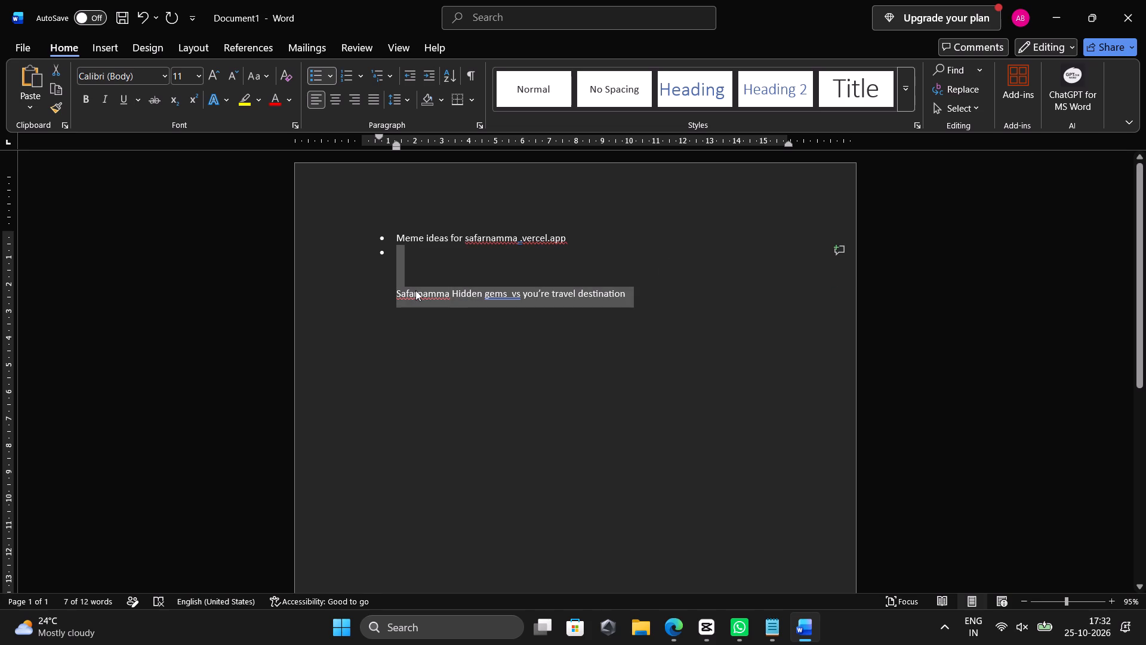
click(412, 257)
key(ctrl+v)
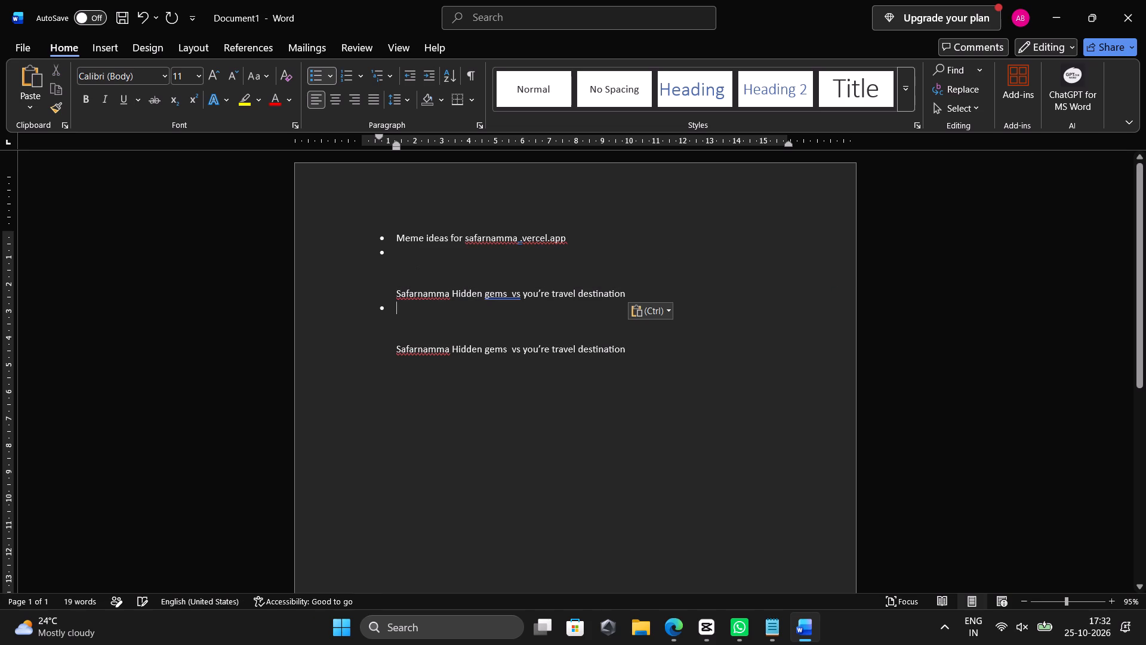
drag(384, 345, 630, 347)
key(BackSpace)
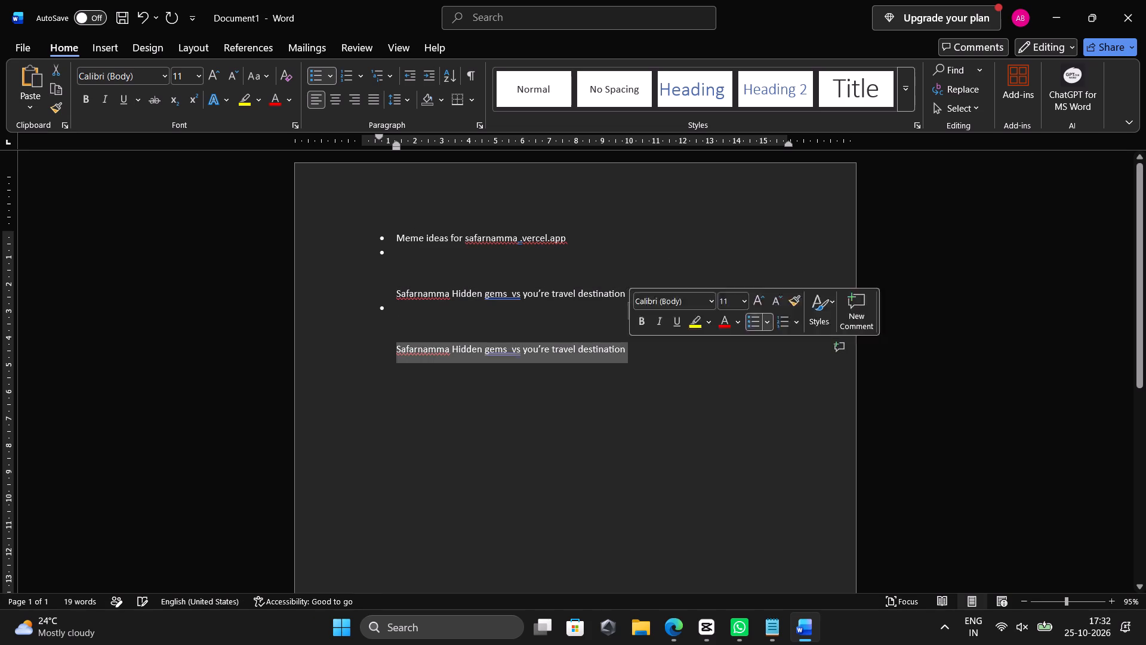
Remove the blank lines above the "Safarnamma Hidden gems" text to place it directly beside the second bullet.
click(393, 294)
key(BackSpace)
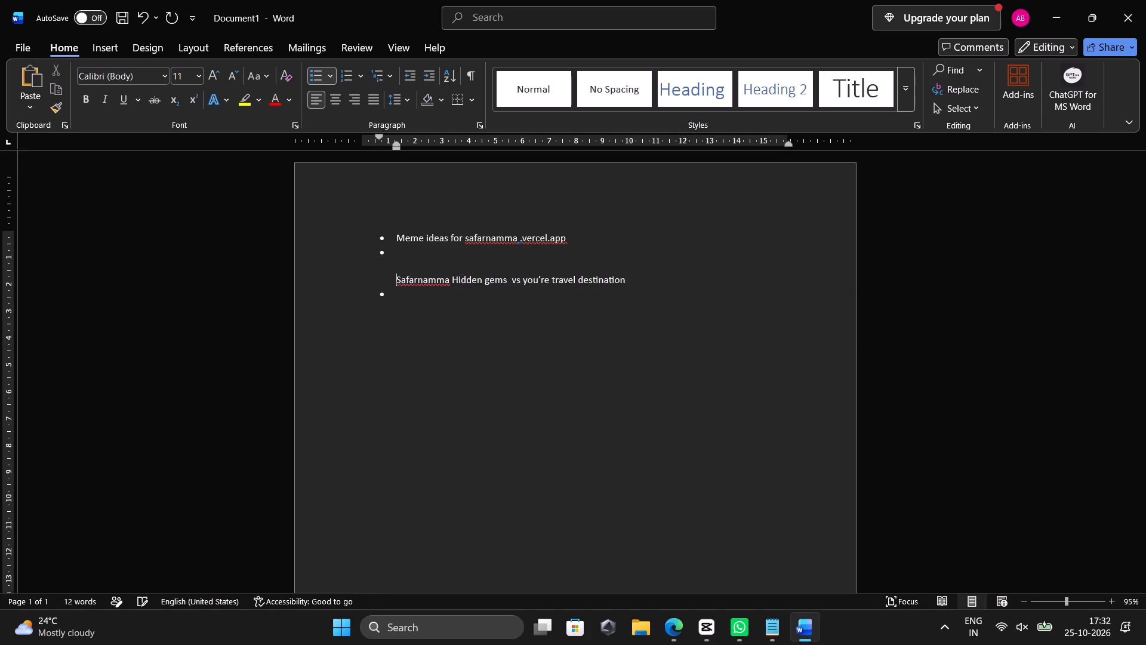
key(BackSpace)
key(BackSpace)
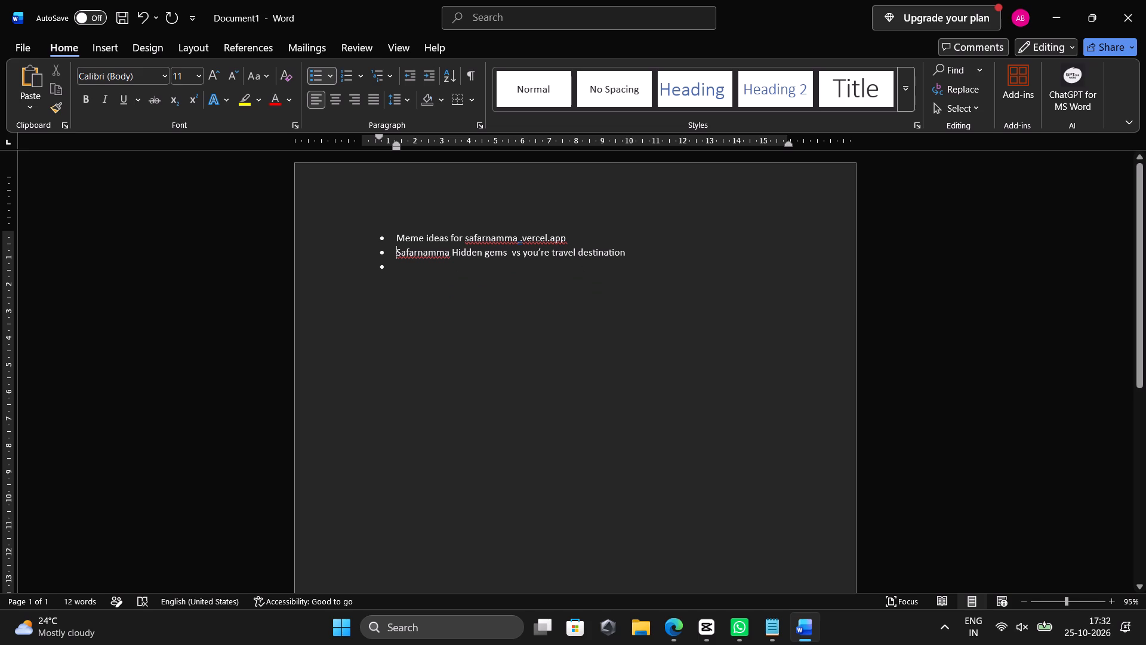
Remove the bullet from the "Meme ideas for safarnamma .vercel.app" title line.
click(398, 236)
key(BackSpace)
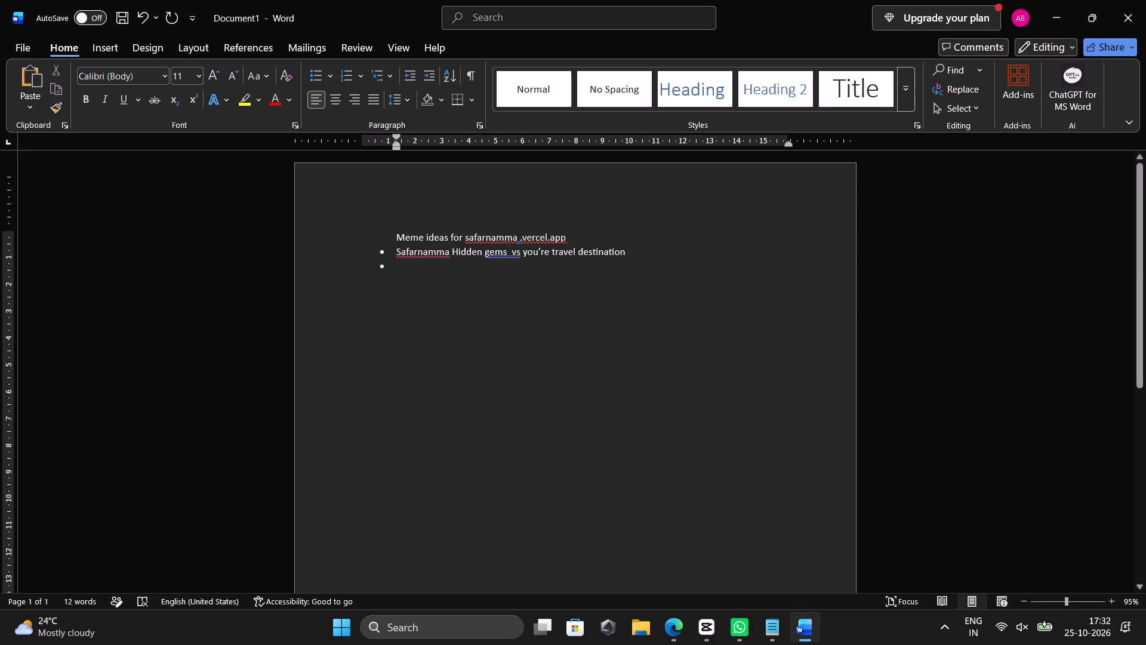
Enlarge the title line's font size to 24.
drag(389, 235, 577, 239)
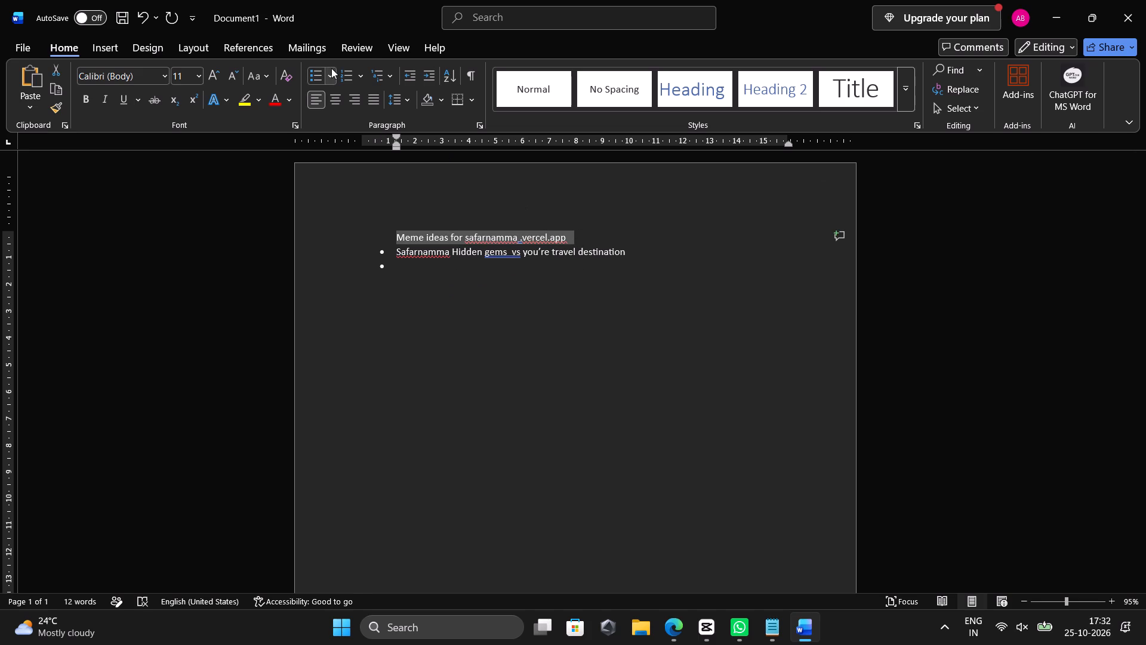
click(195, 80)
triple_click(212, 78)
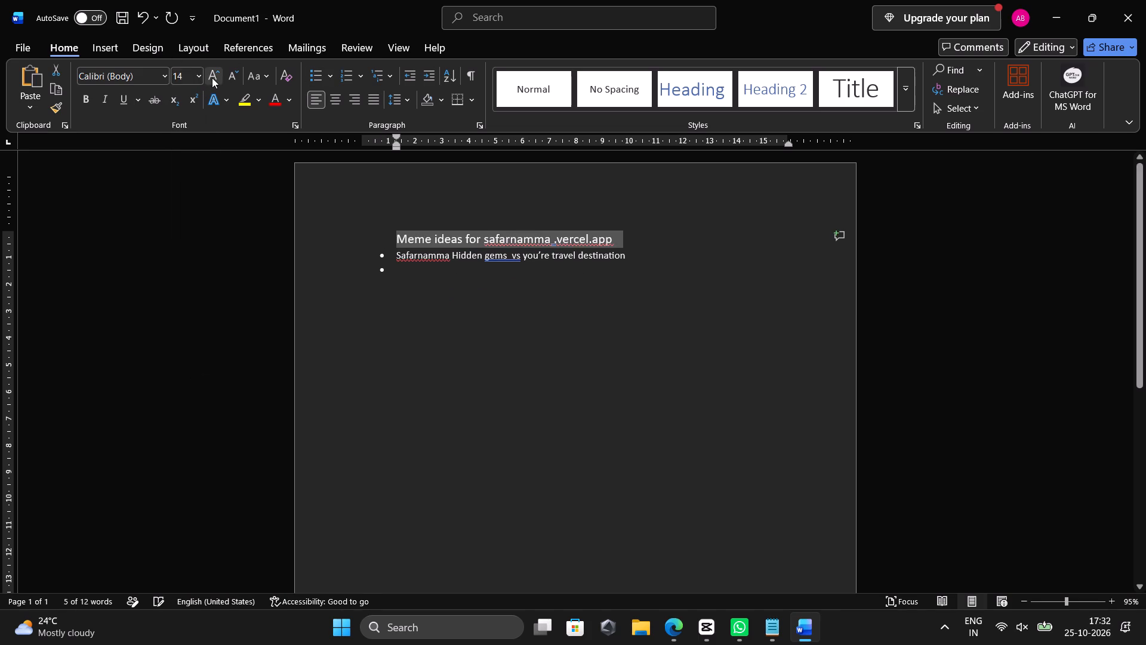
triple_click(212, 79)
click(212, 79)
click(417, 351)
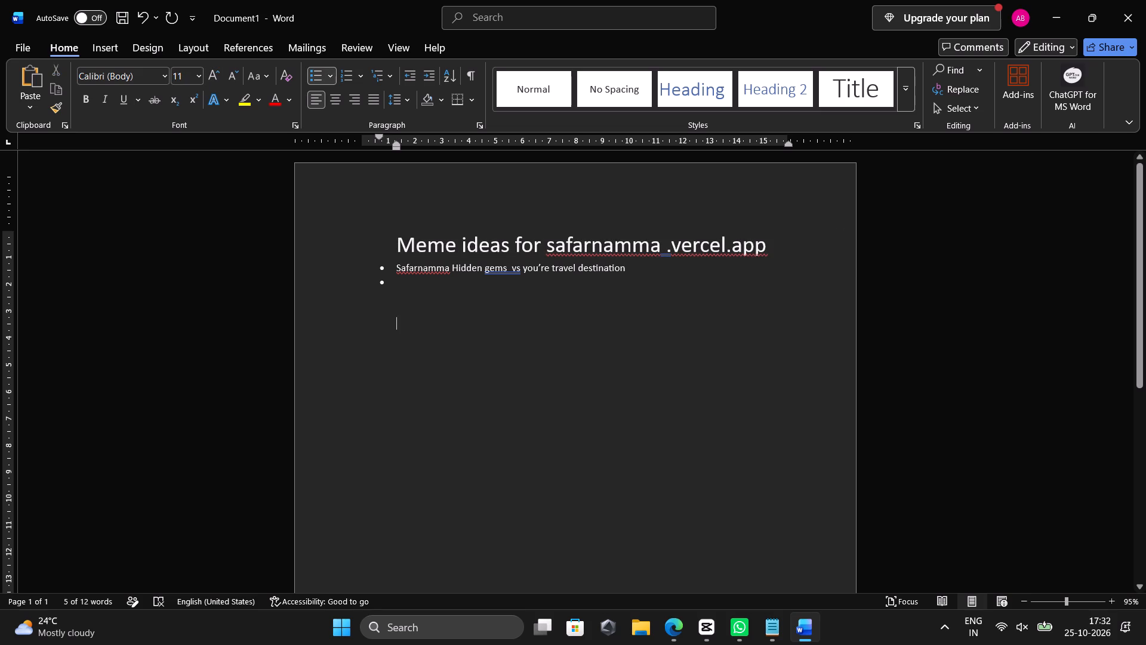
Increase the font size of the whole "Safarnamma Hidden gems" bullet line to 12.
click(388, 263)
double_click(390, 267)
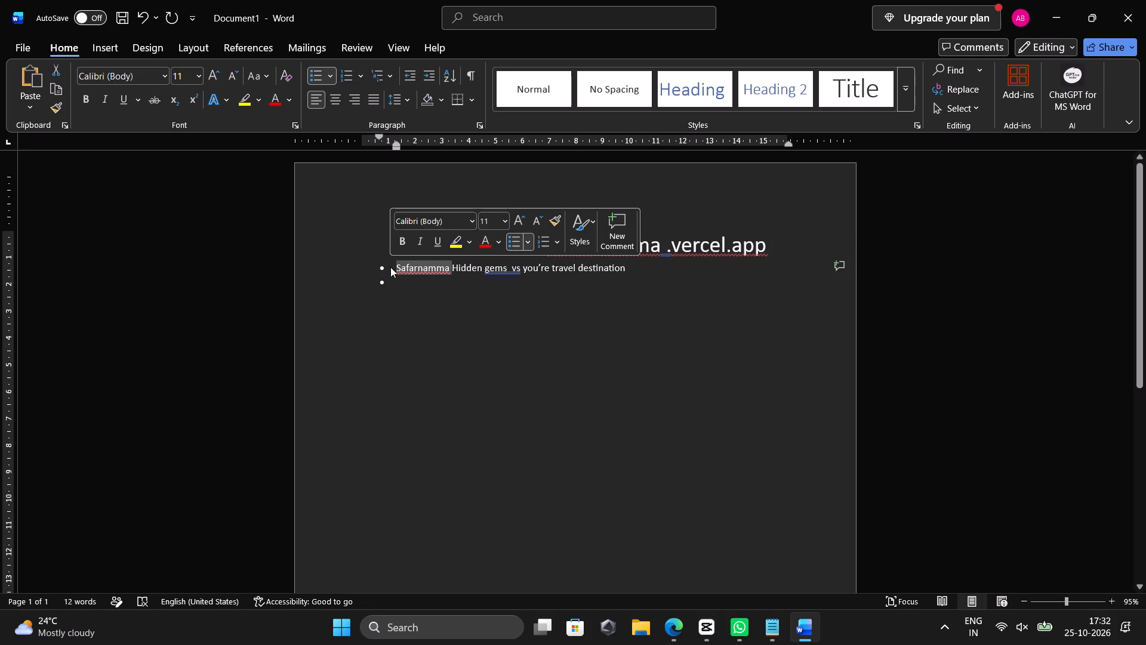
double_click(390, 267)
double_click(390, 267)
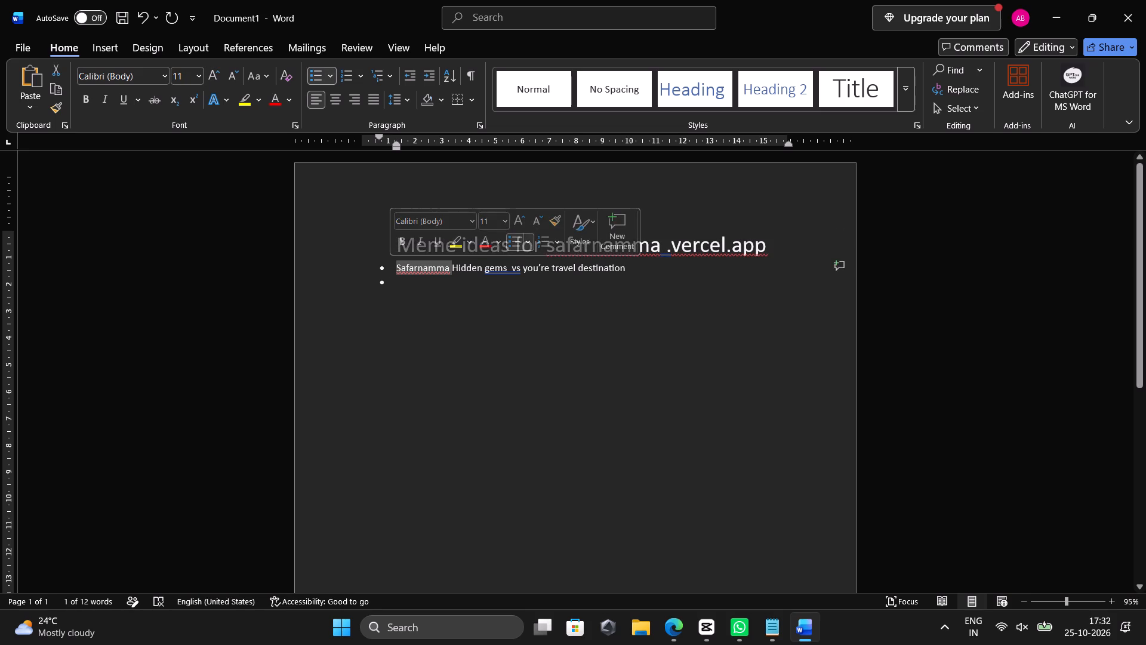
triple_click(547, 273)
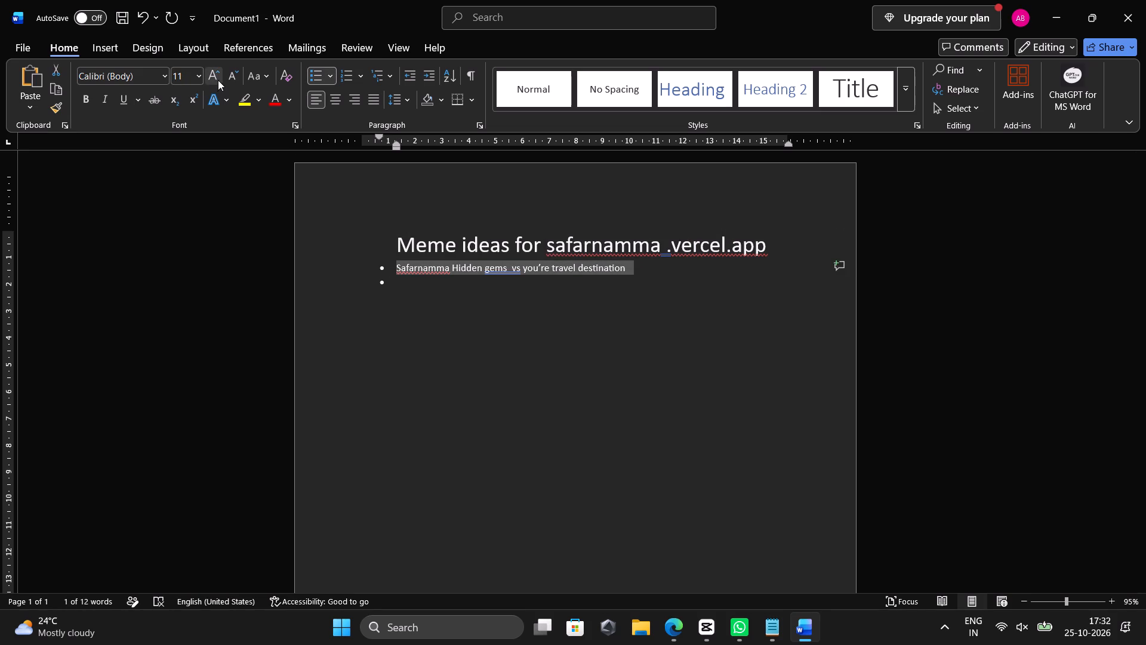
click(218, 79)
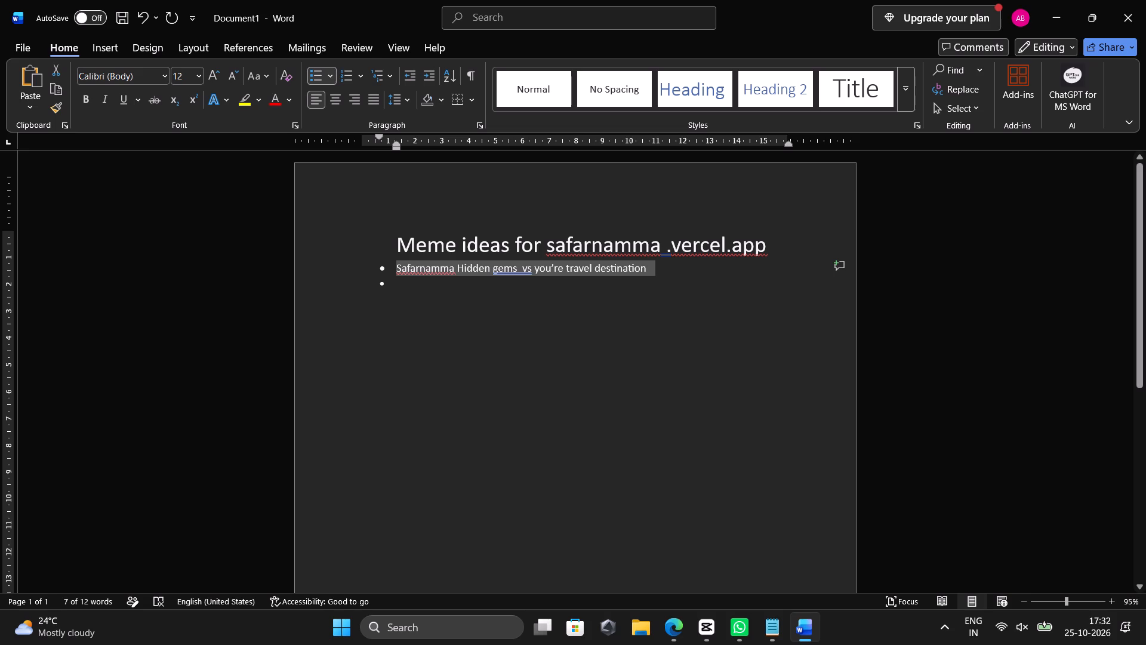
Insert three blank lines between the title and the bulleted meme idea.
click(784, 236)
key(Return)
key(Return)
key(Return)
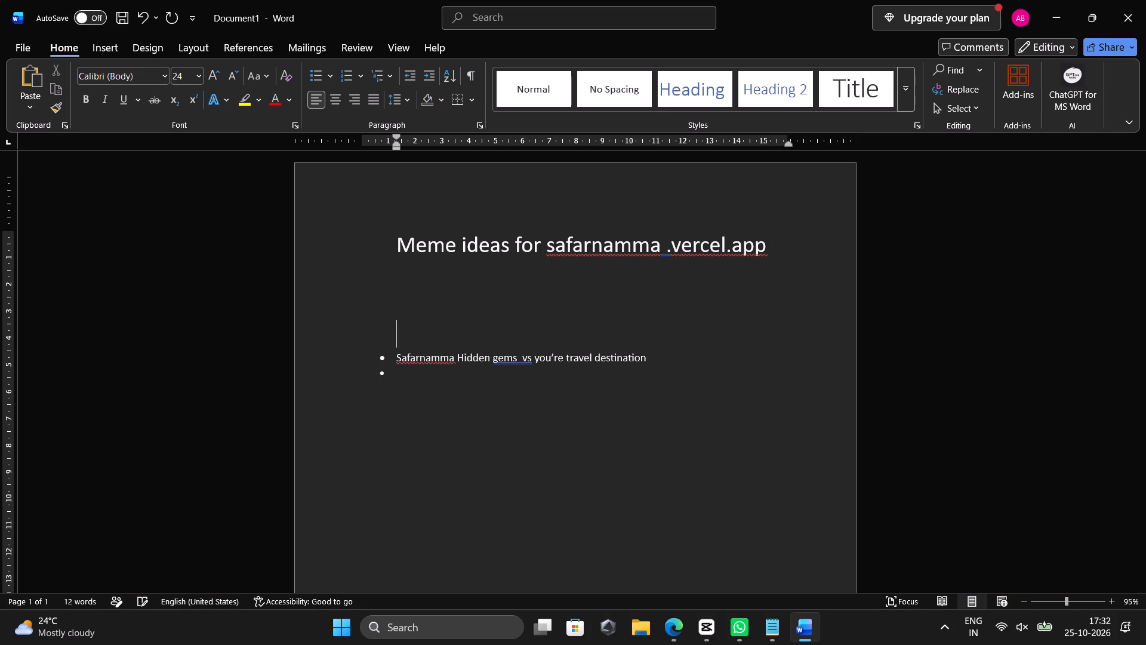
Delete the space before ".vercel.app" in the title so the address reads "safarnamma.vercel.app".
click(670, 251)
key(Left)
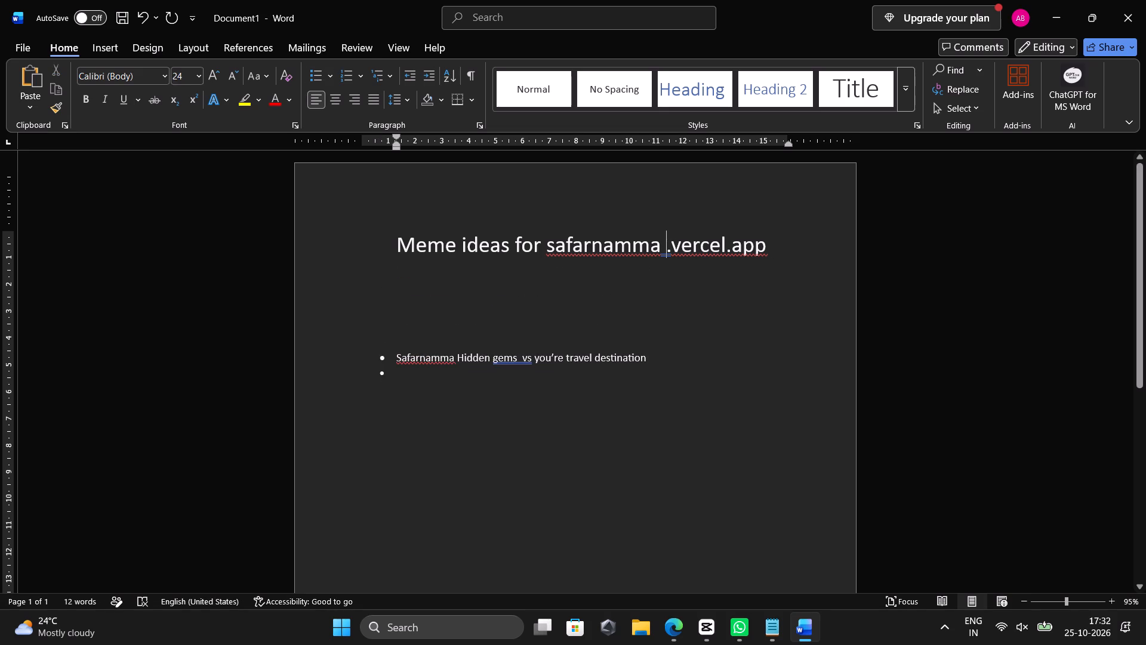
key(BackSpace)
Start a hyperlink on "safarnamma.vercel.app" in the title and change its display text to "Safarnamma".
drag(549, 245, 768, 252)
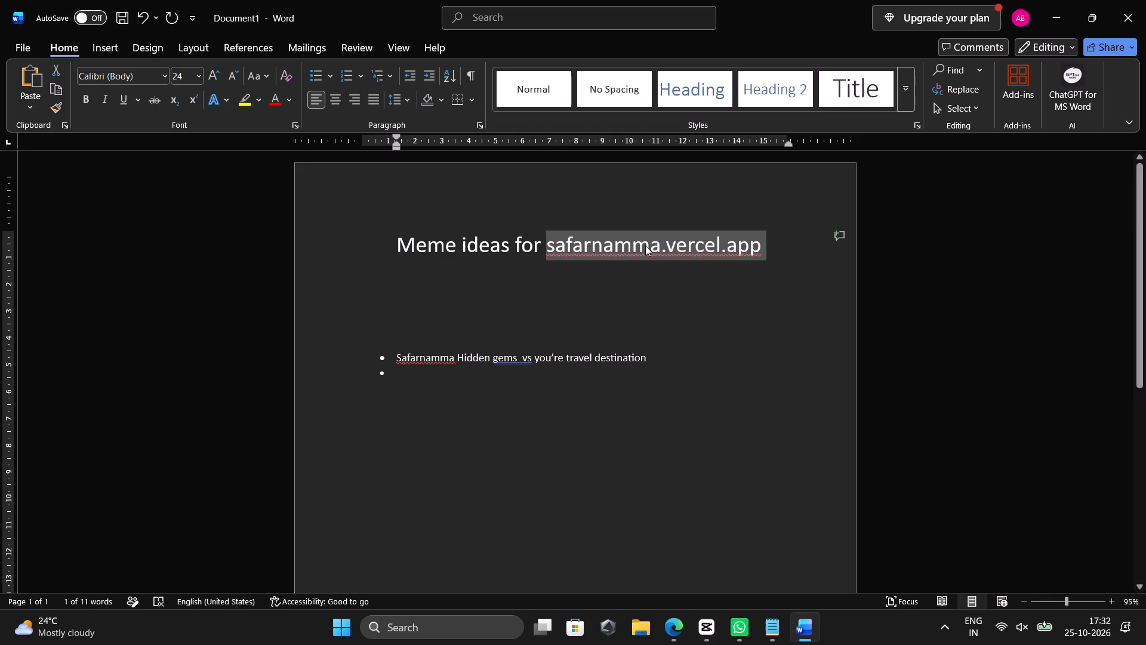
right_click(680, 243)
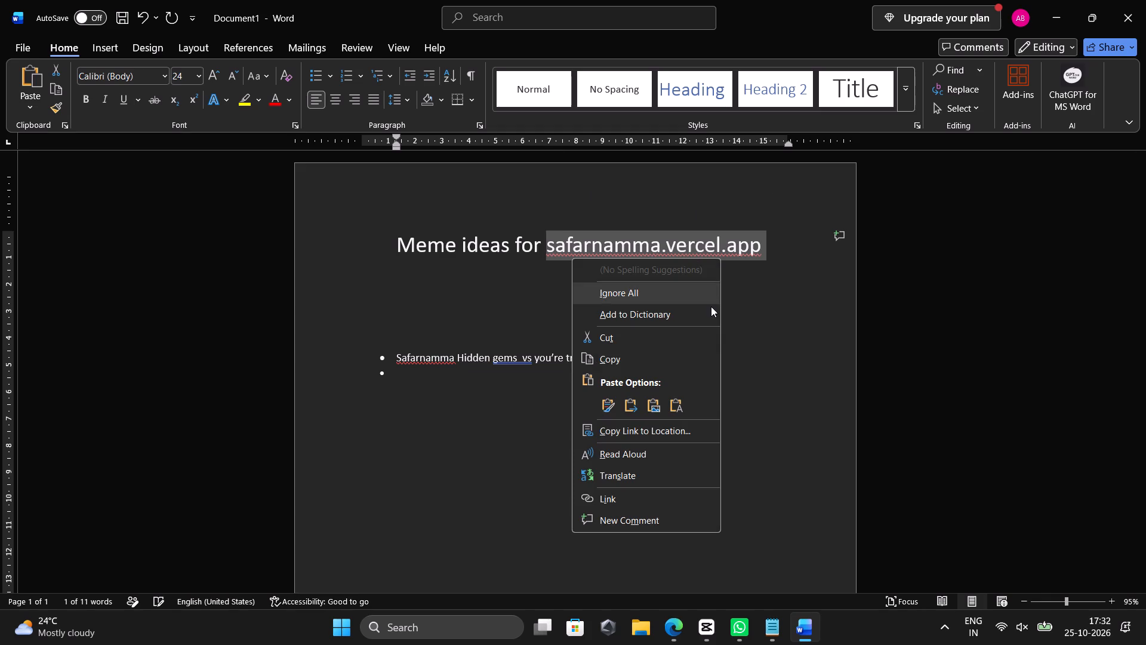
click(602, 496)
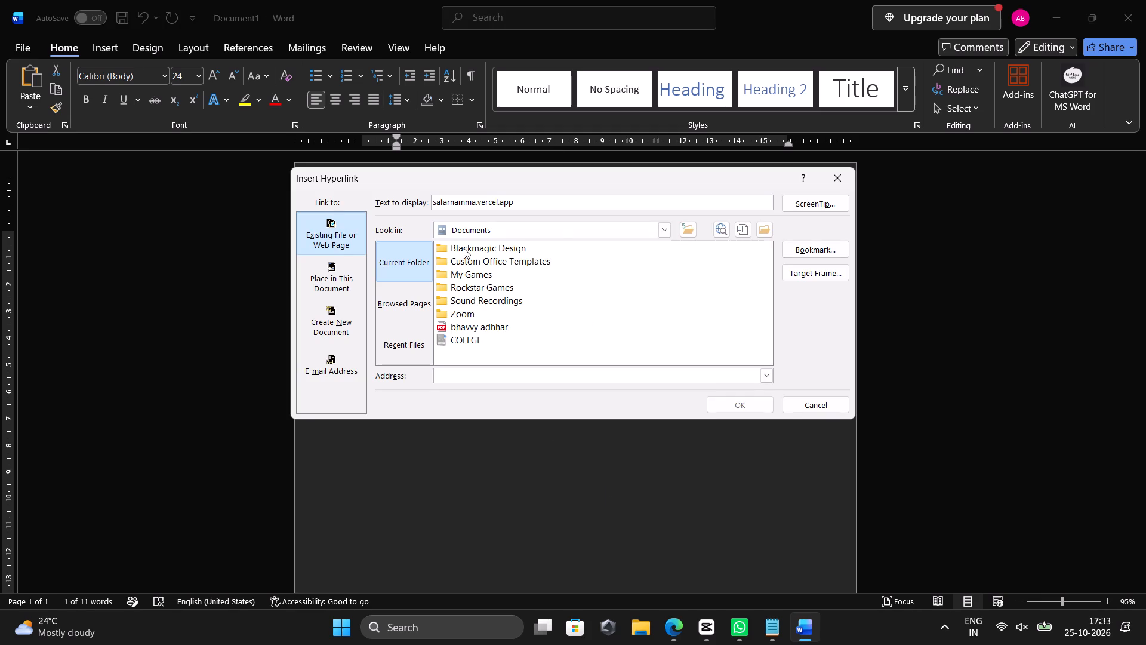
drag(546, 203, 422, 198)
key(BackSpace)
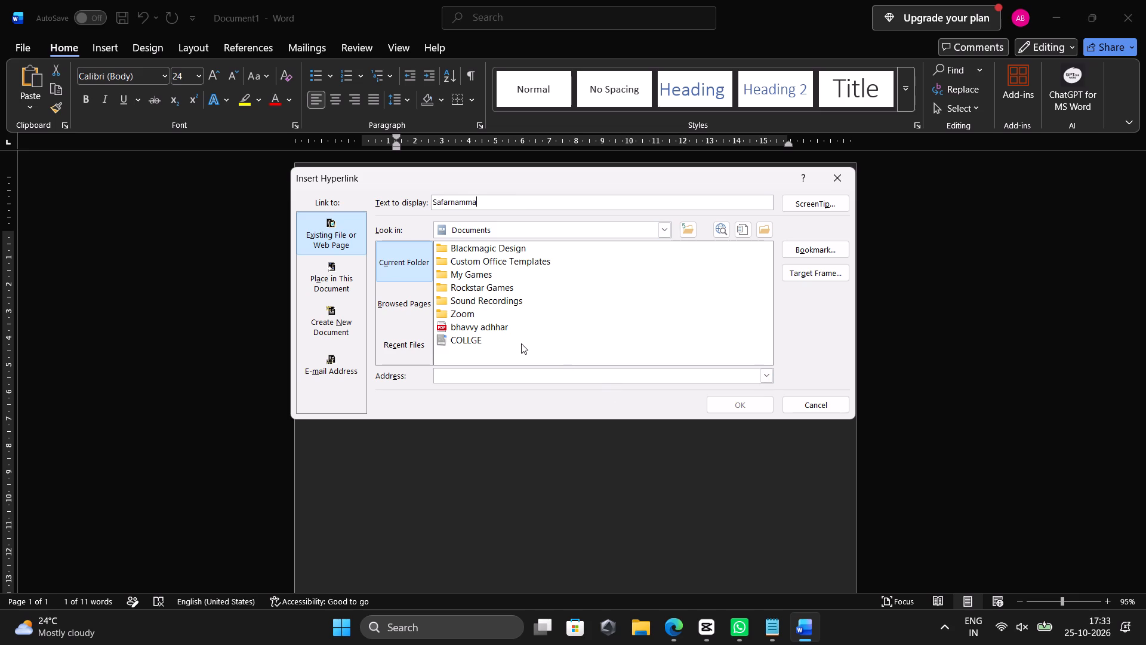
Set the title hyperlink's address to safarnamma.vercel.app, insert it, and return to the empty bullet.
click(397, 310)
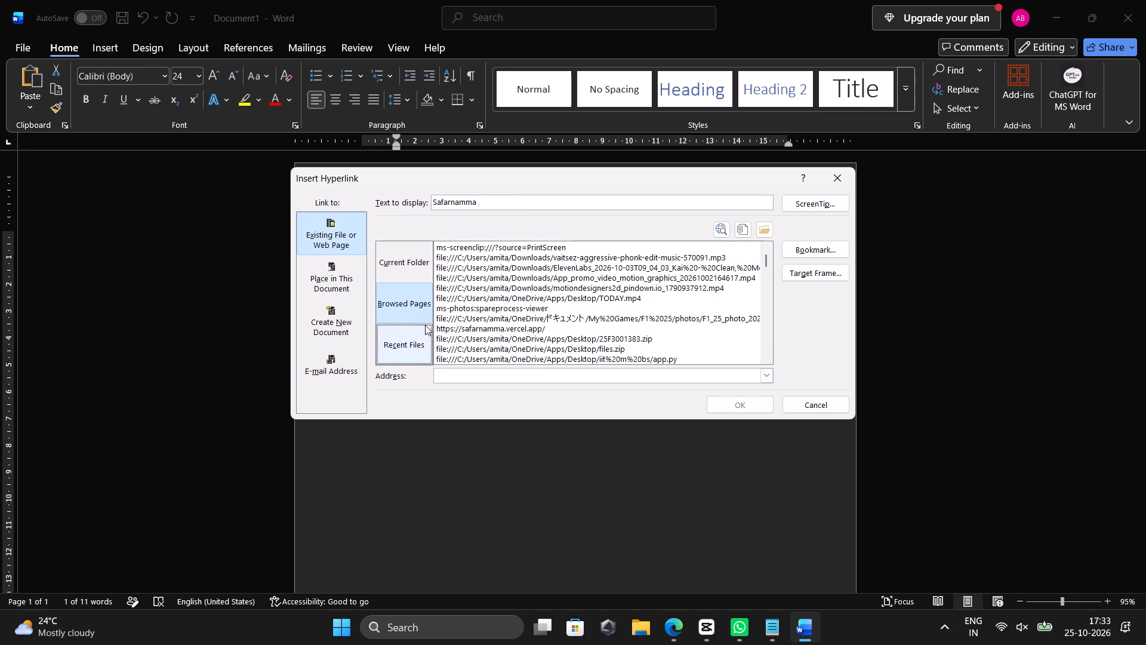
click(409, 257)
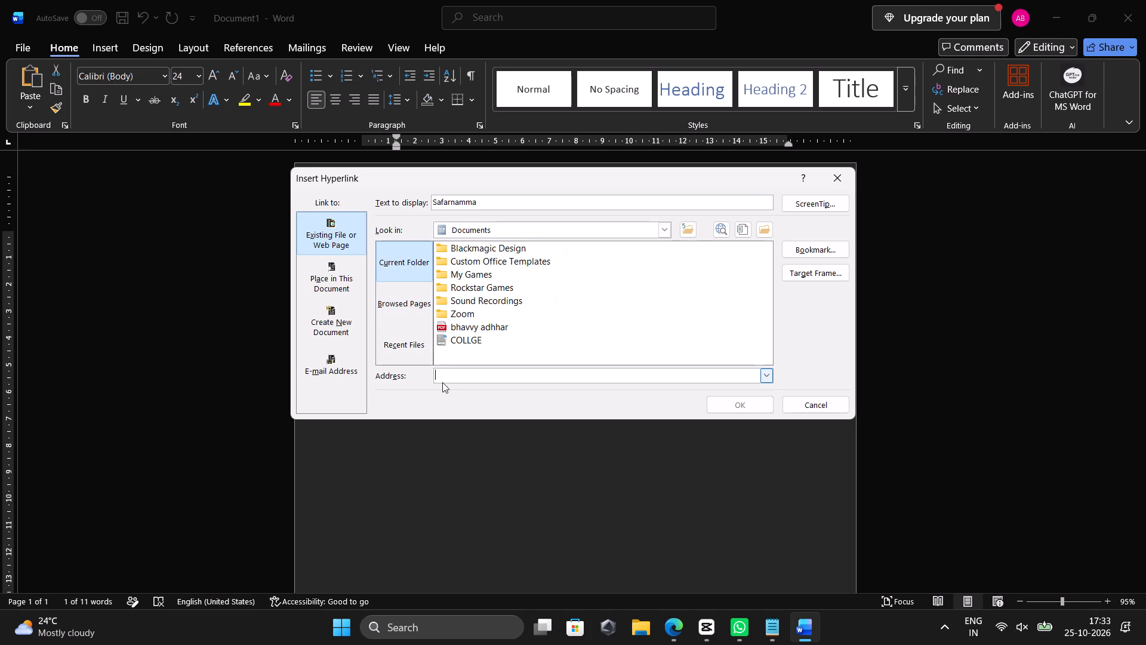
click(446, 377)
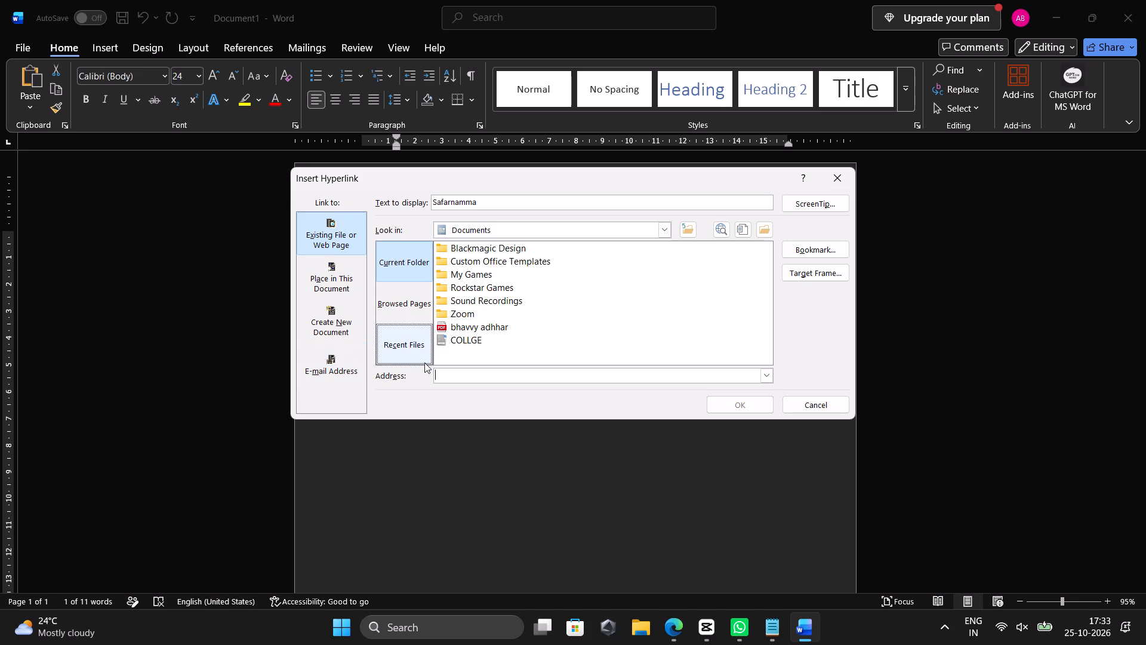
text(sa)
text(fa)
text(rnammma.verccel.app)
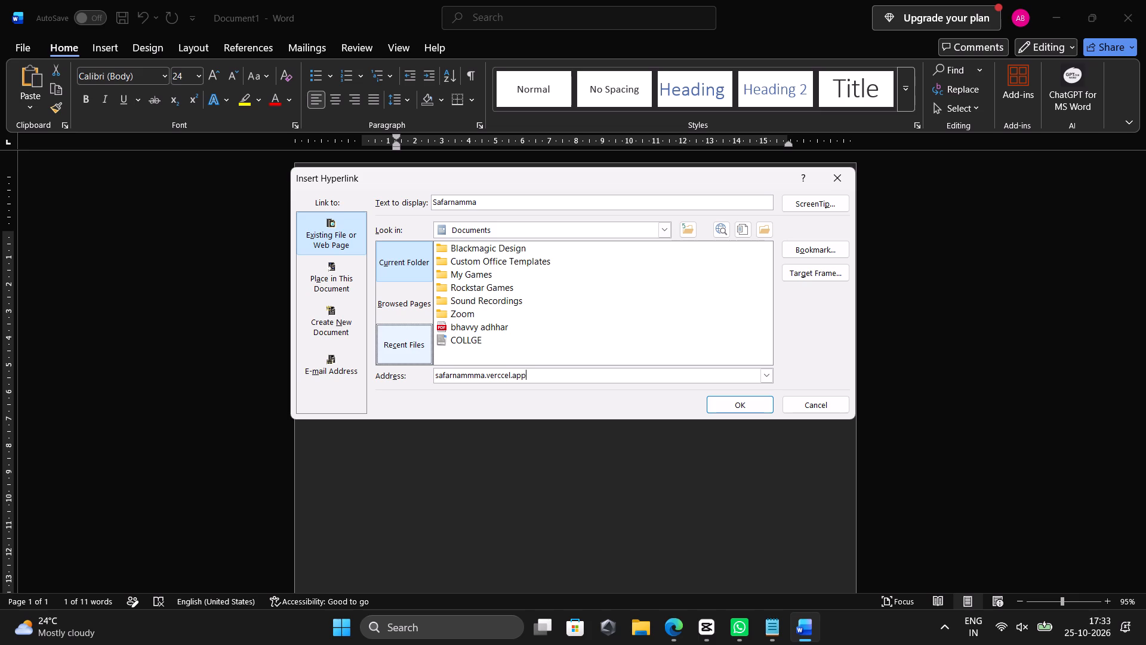
key(Left)
key(Left)
key(Left)
key(Left)
key(Left)
key(Left)
key(BackSpace)
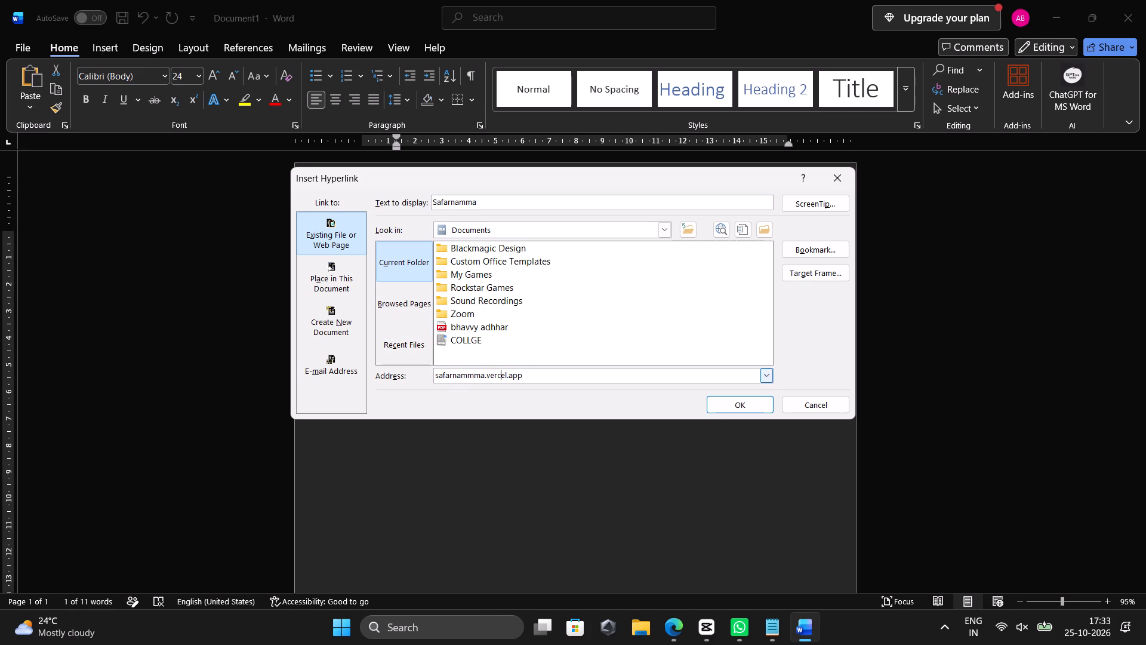
click(467, 378)
key(BackSpace)
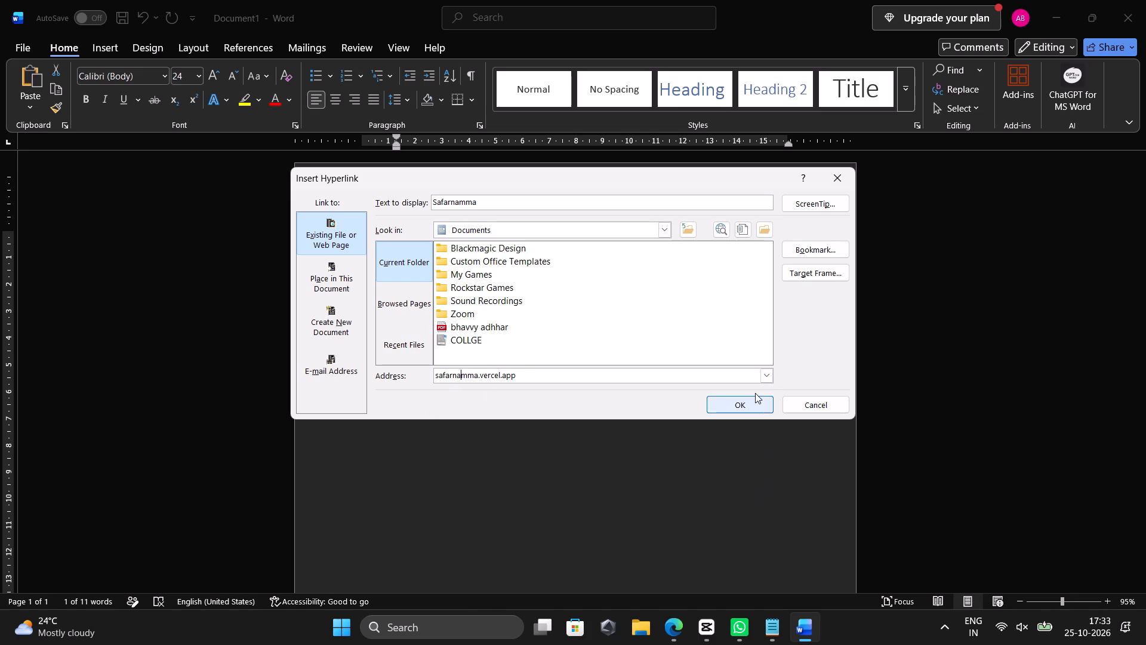
click(753, 391)
click(753, 397)
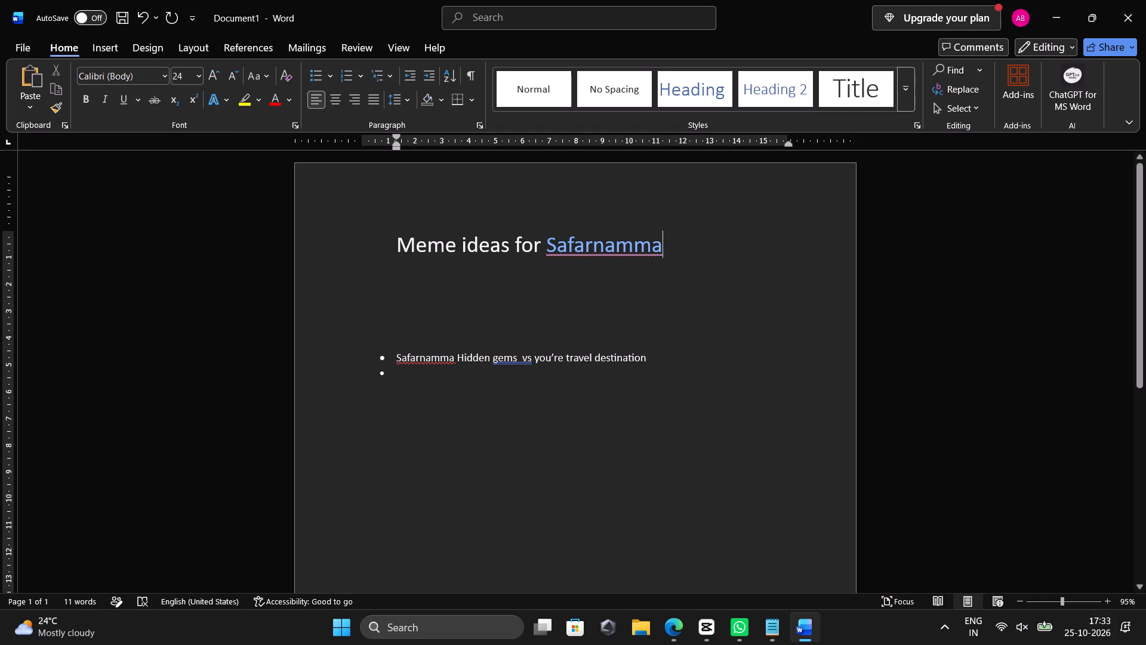
click(485, 279)
click(461, 374)
Switch to the Imgflip page in Edge and caption the woman in red "Safarnamma hidden gems" on the Distracted Boyfriend template.
click(673, 634)
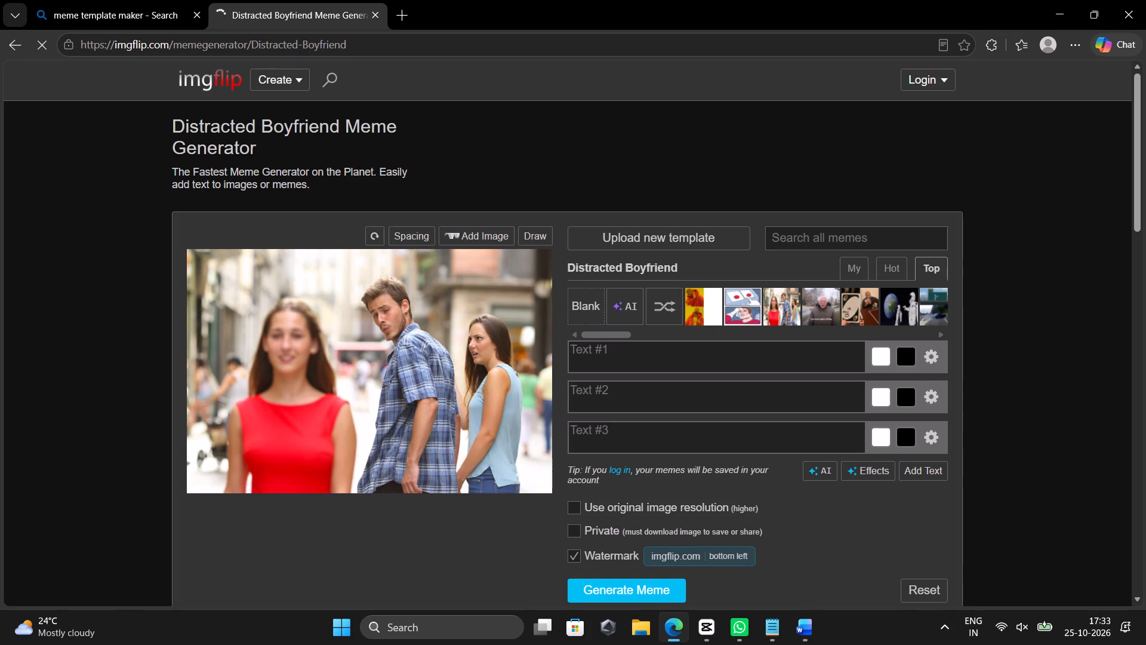
click(621, 357)
text(yout)
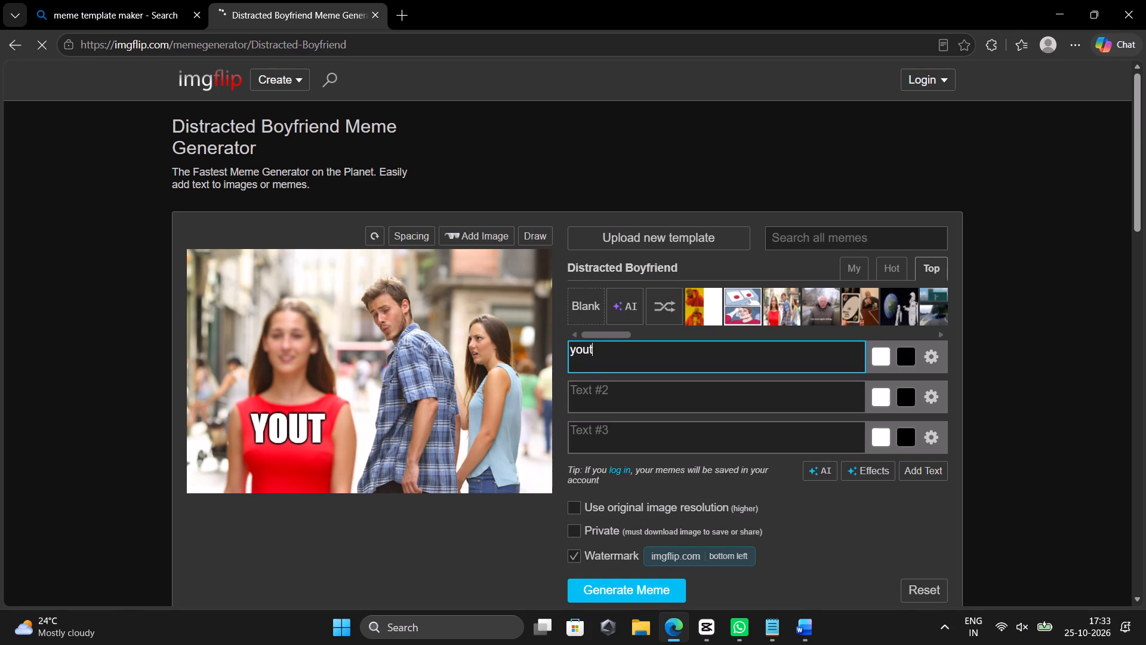
key(BackSpace)
key(BackSpace)
key(BackSpace)
key(BackSpace)
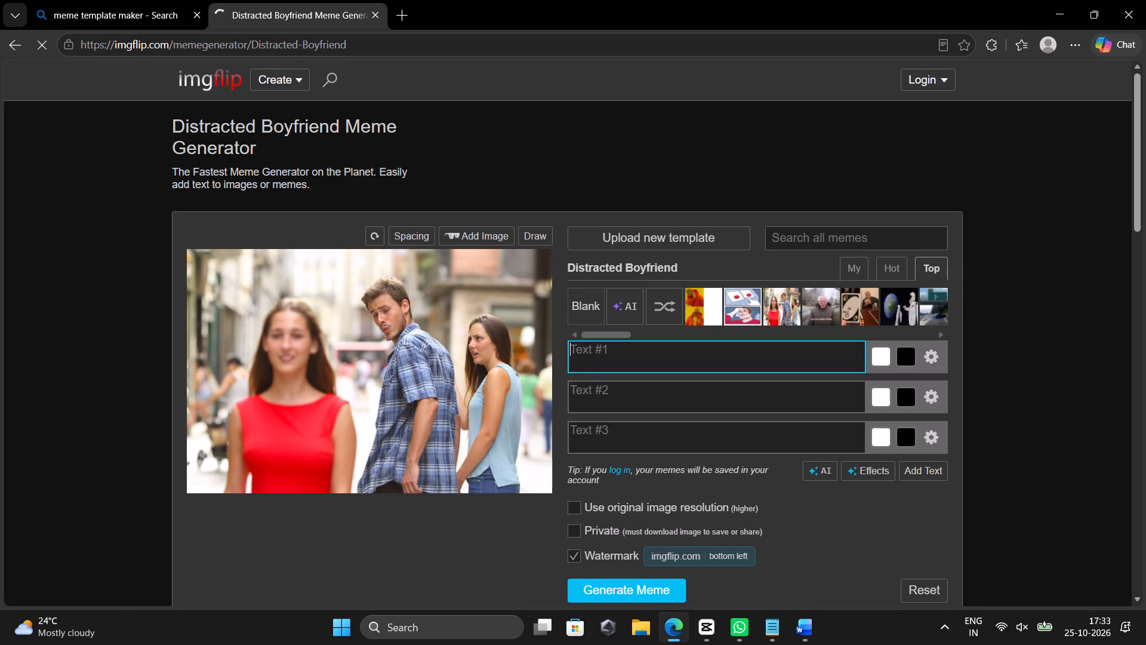
text(afa)
key(BackSpace)
key(BackSpace)
key(BackSpace)
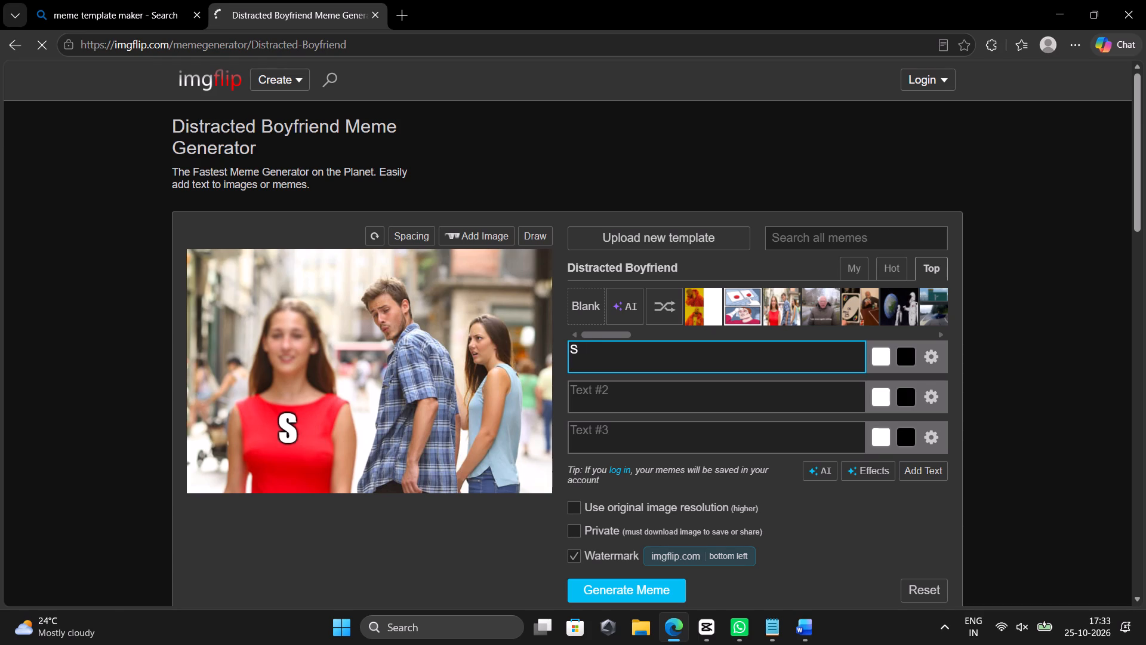
key(BackSpace)
text(farnamma)
key(space)
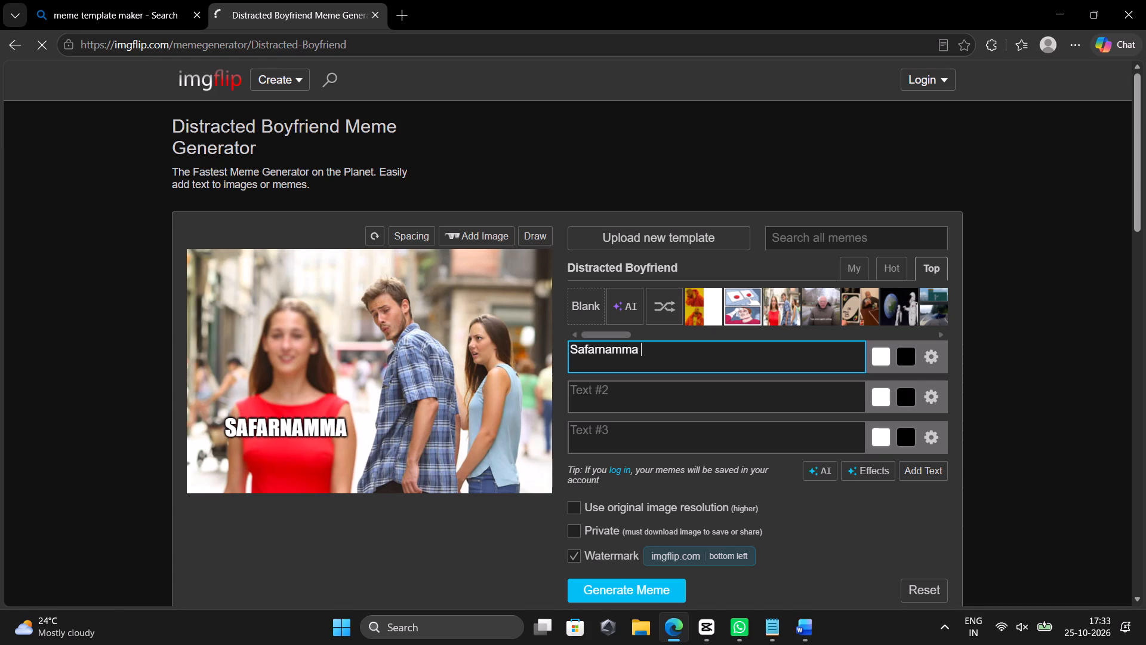
text(hidden gems .)
key(space)
key(BackSpace)
key(BackSpace)
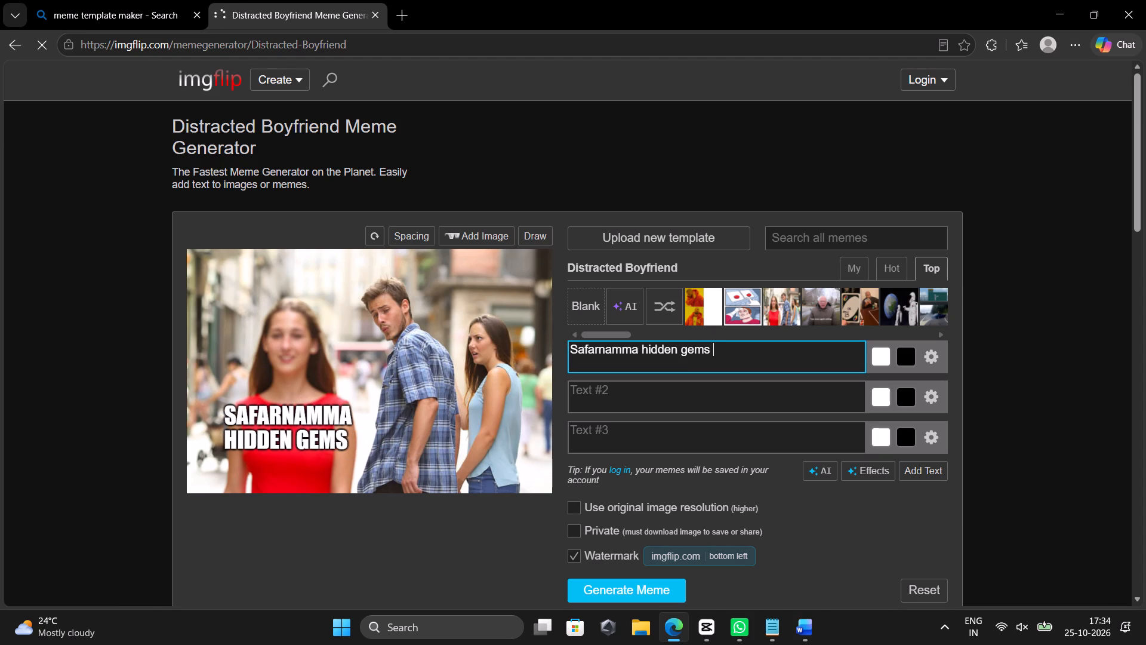
Enter "you" as the second caption, over the man in the middle.
click(659, 399)
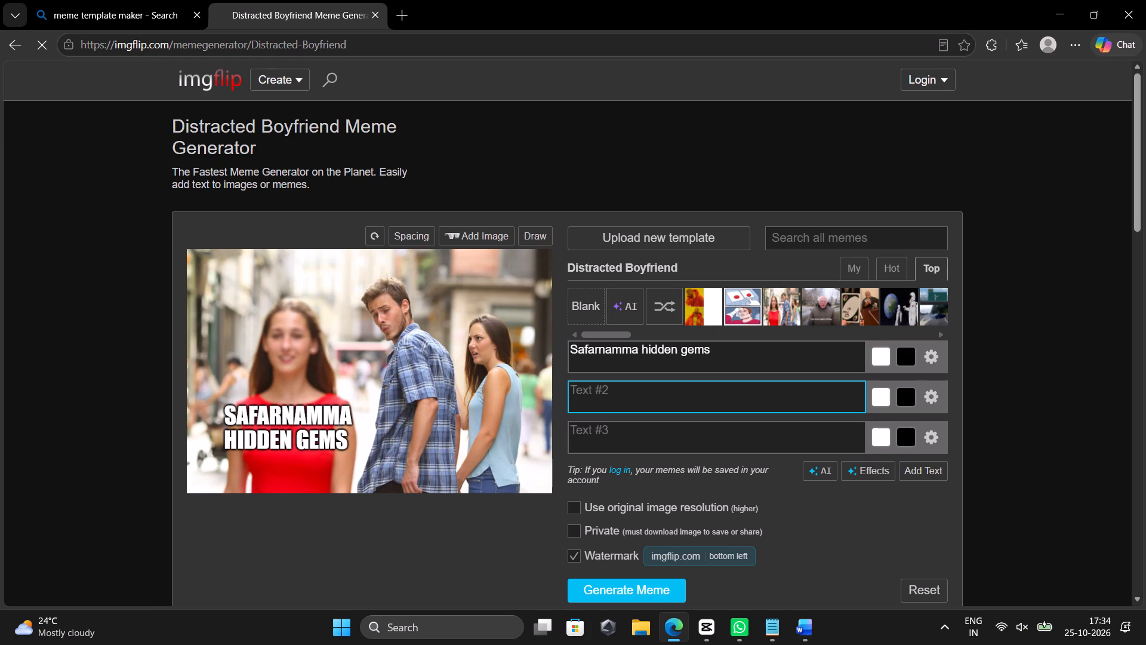
text(your)
key(space)
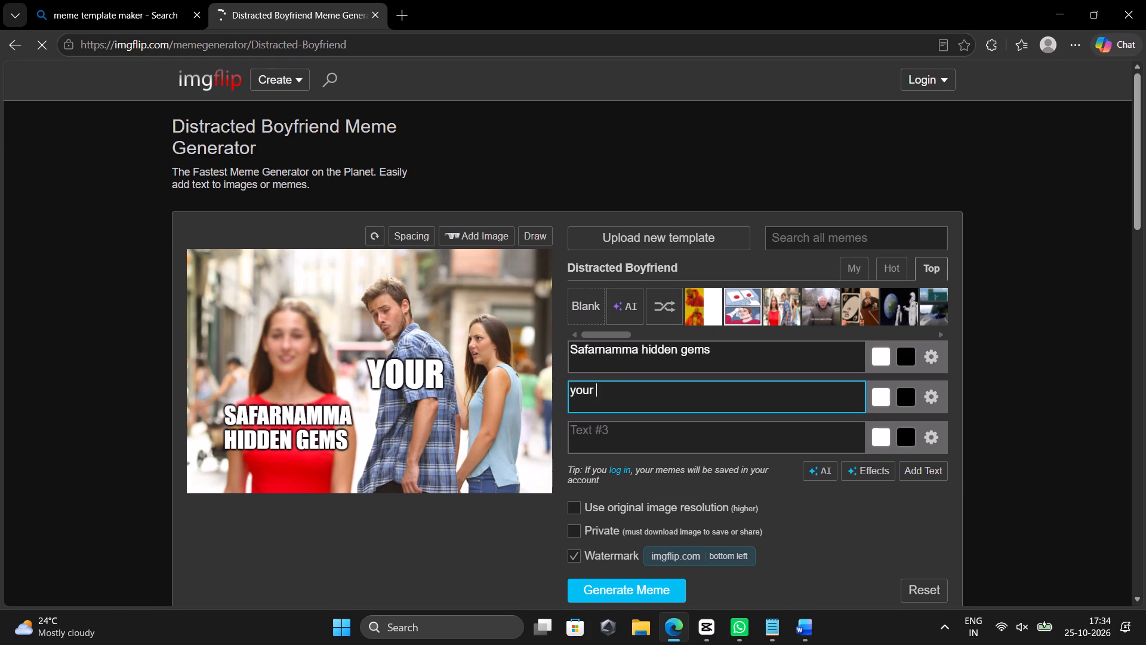
key(BackSpace)
key(BackSpace)
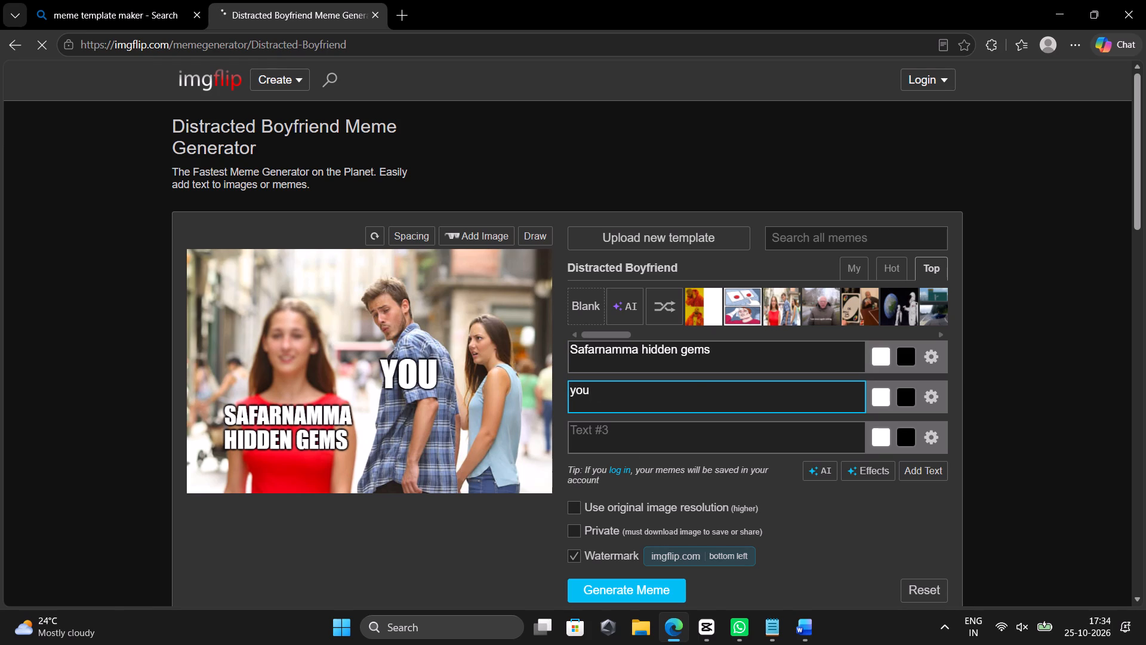
Enter "your travel destinantion" as the third caption, over the woman in blue.
click(621, 443)
text(you)
key(space)
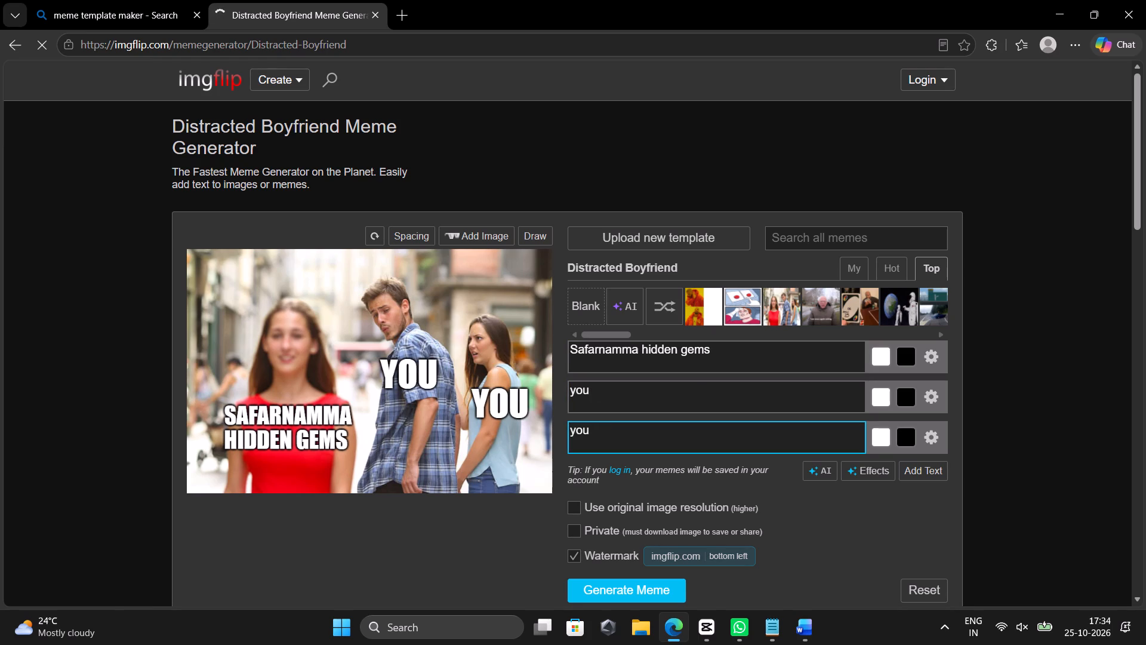
key(BackSpace)
text(r)
key(space)
text(rt)
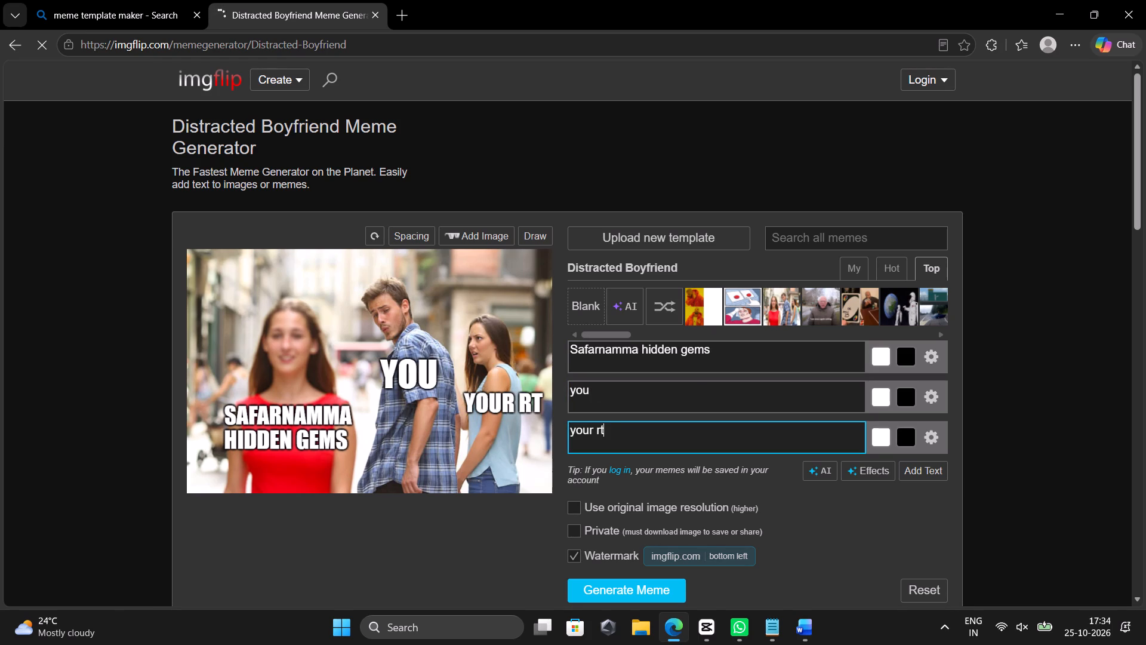
key(BackSpace)
key(BackSpace)
text(travel destinantion)
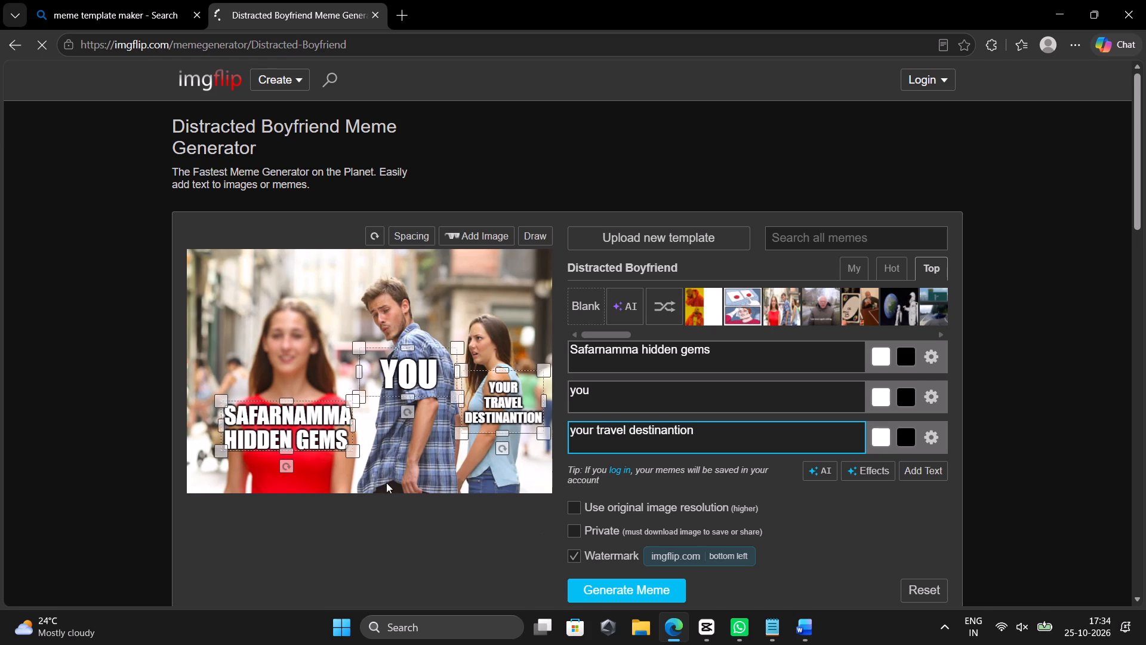
Shrink the "Safarnamma hidden gems" caption box on the meme so its text fits within the red dress.
click(750, 355)
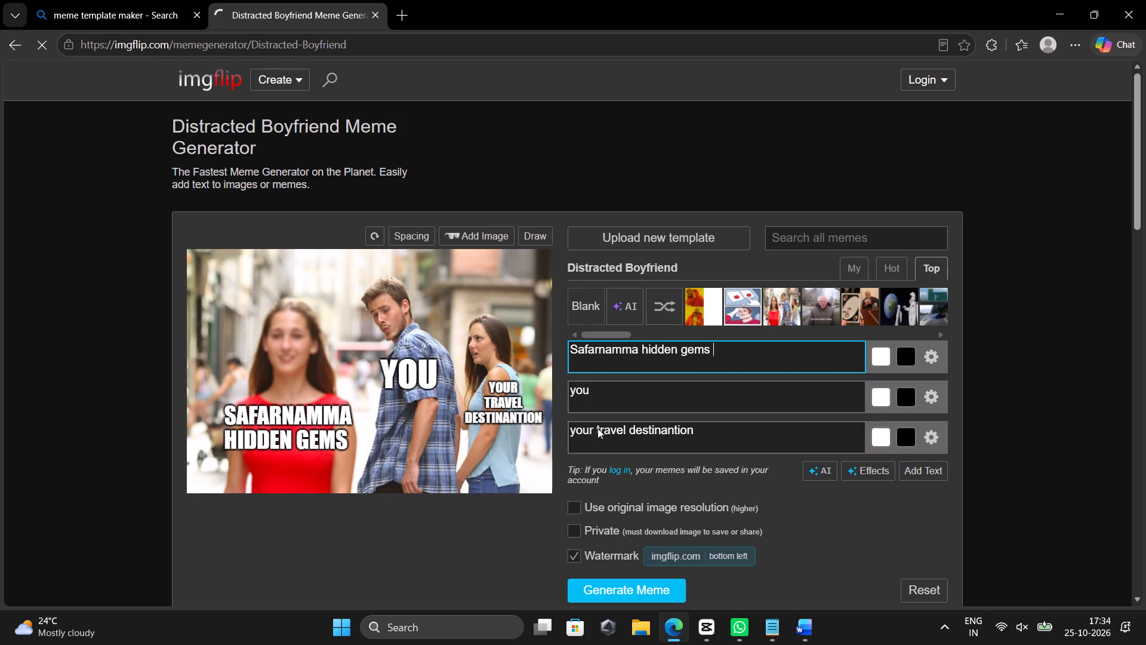
drag(354, 451, 328, 432)
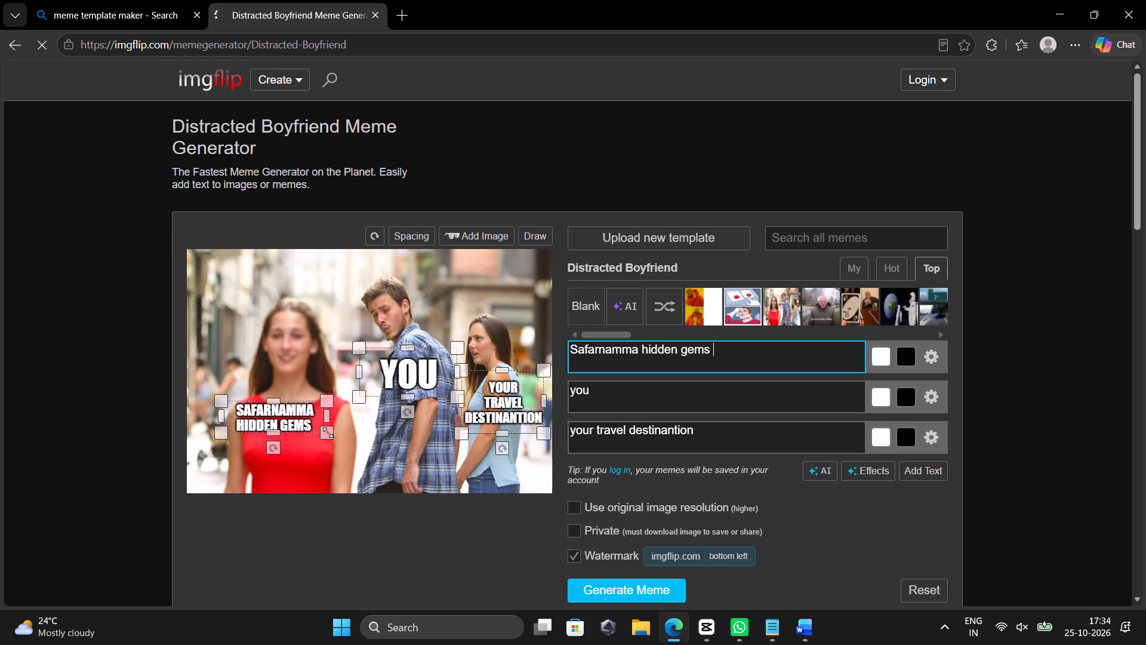
drag(328, 432, 331, 437)
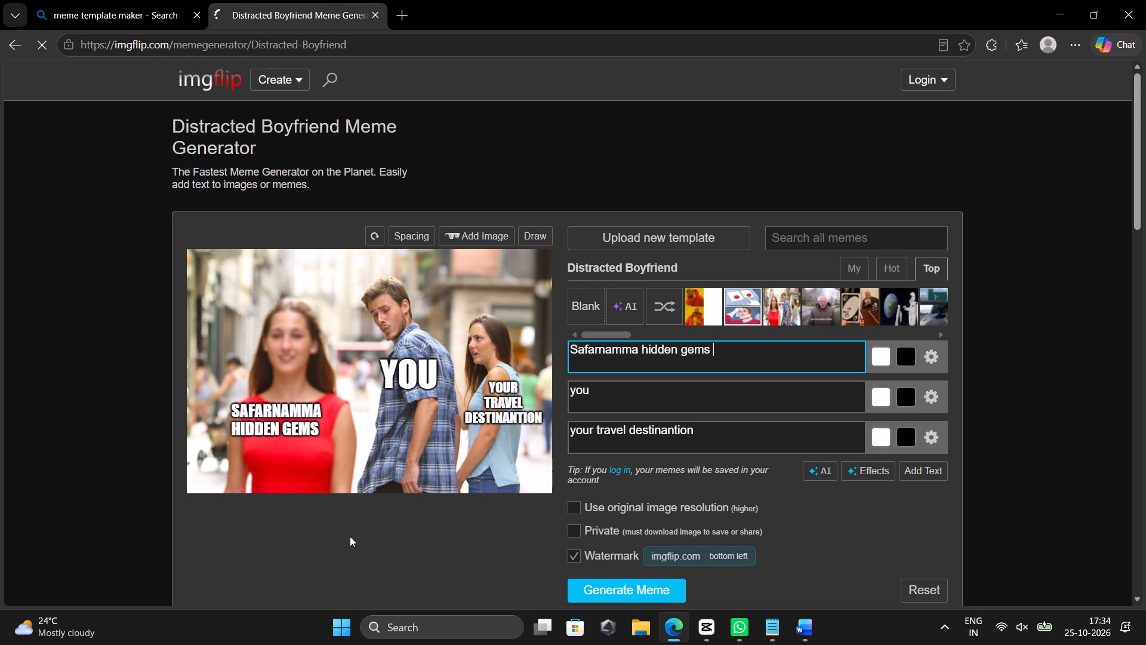
click(350, 536)
Capture a screenshot snip of just the captioned Distracted Boyfriend meme image.
key(Print)
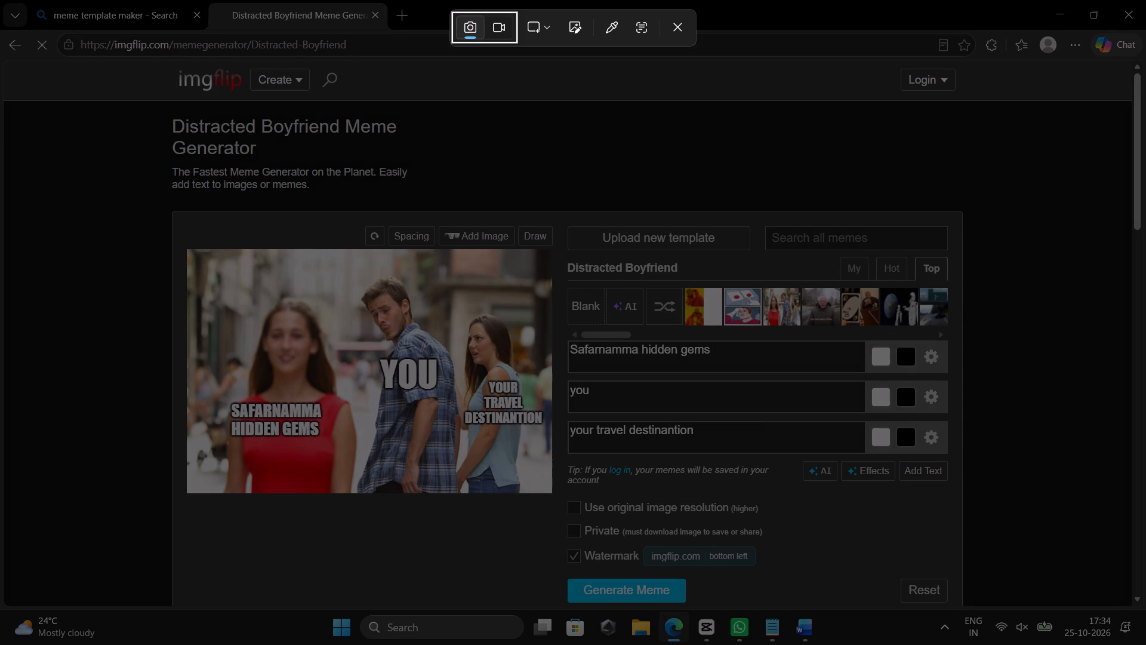
drag(187, 251, 551, 489)
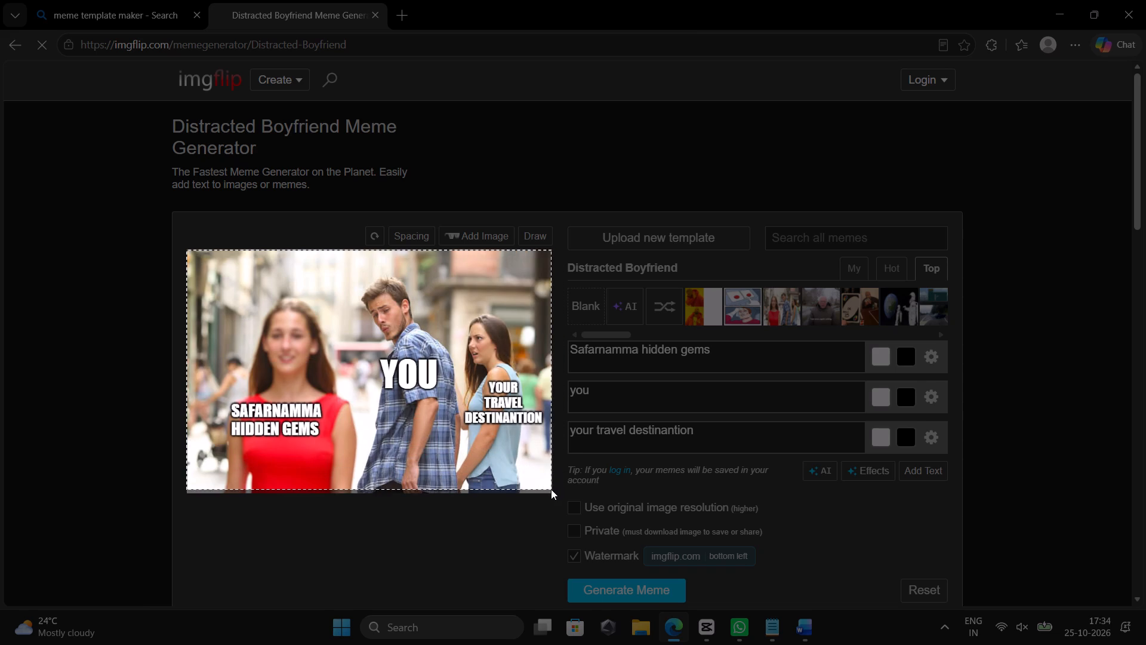
drag(551, 489, 551, 493)
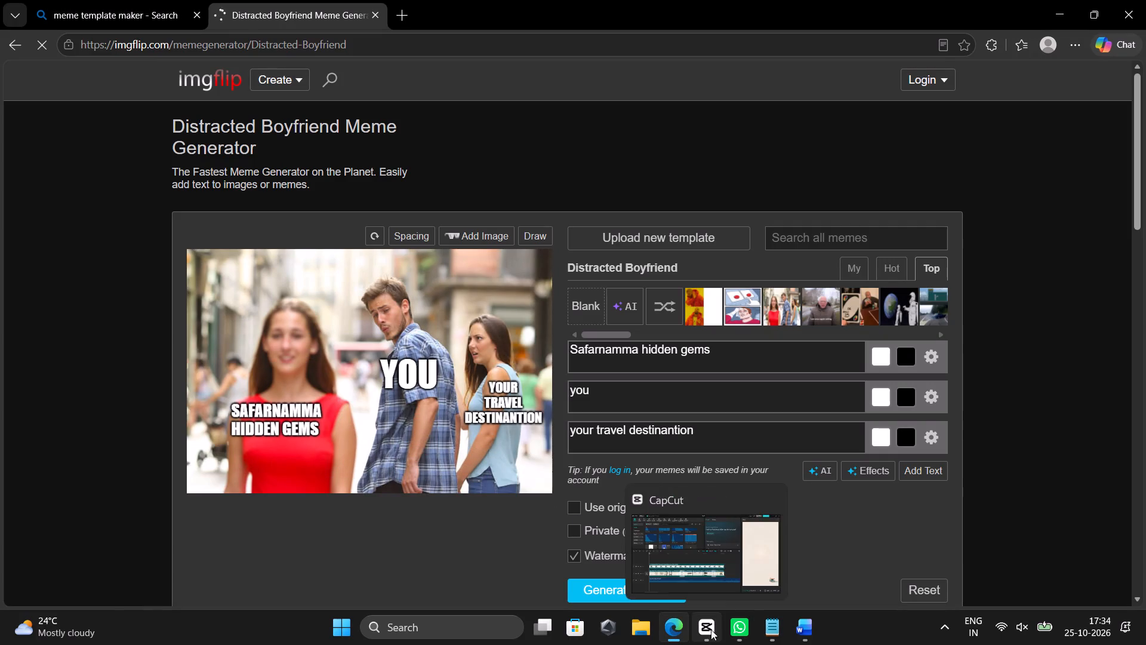
Change the second caption, on the man in the middle, to "your group".
click(652, 382)
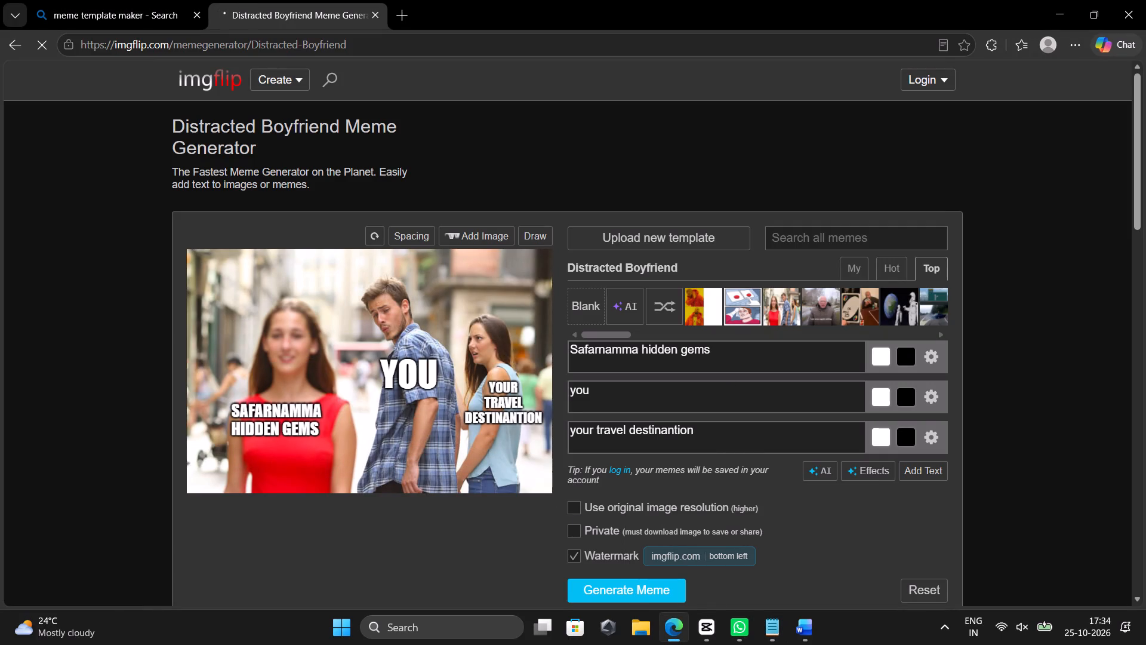
text(r)
key(space)
text(group)
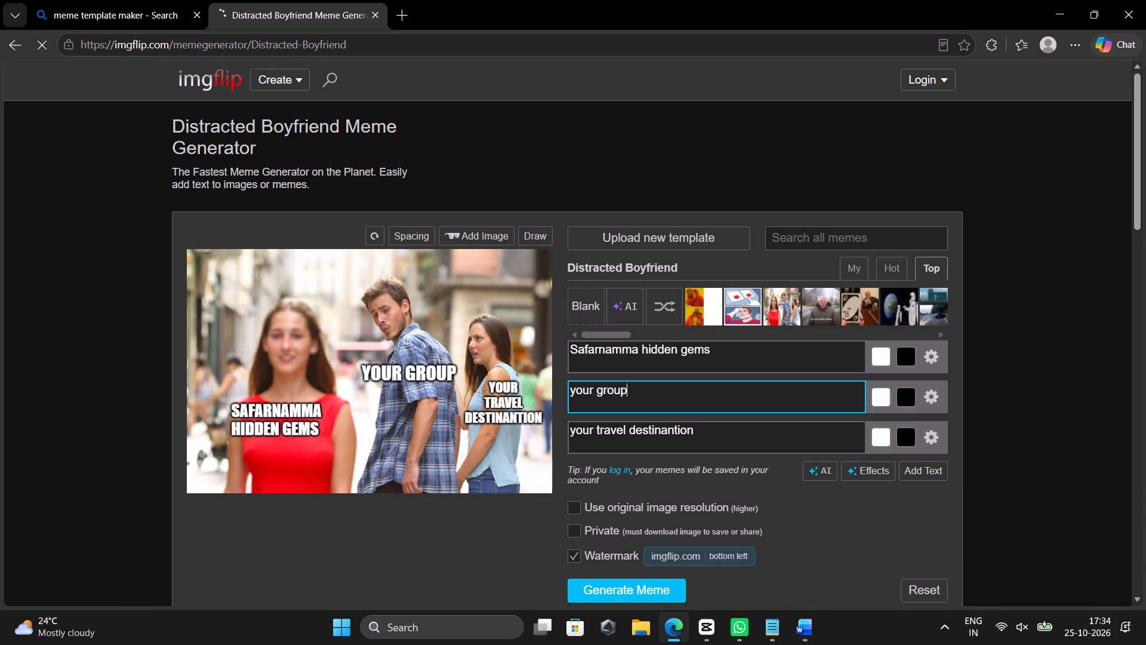
Extend the first caption, over the woman in red, to read "Safarnamma hidden gems / groups".
click(722, 441)
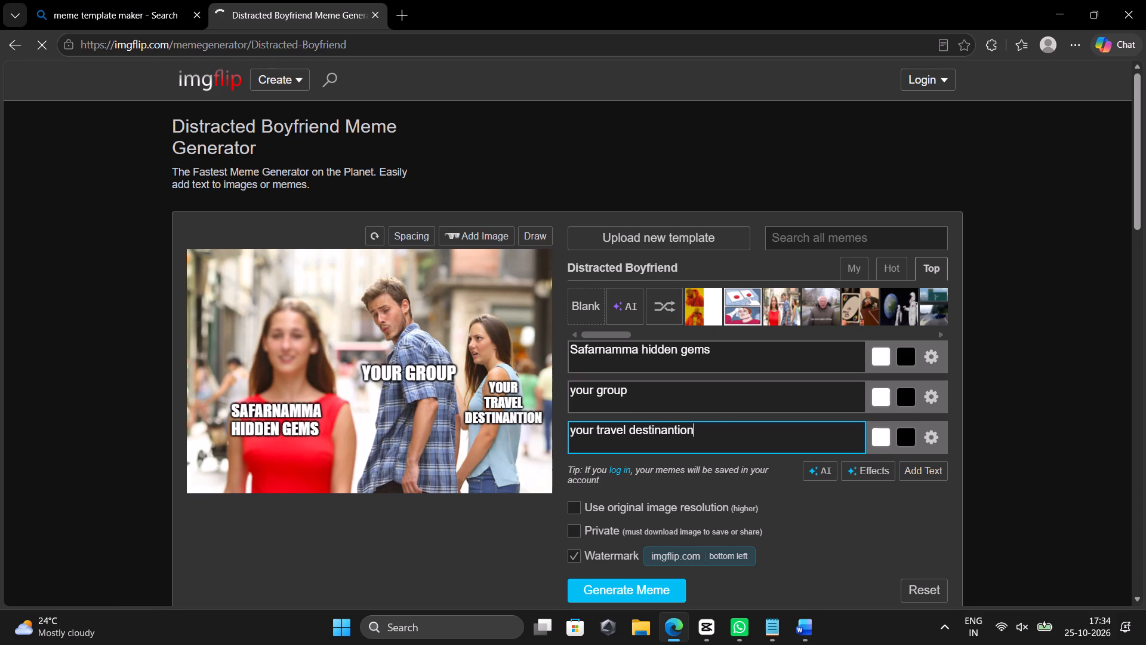
click(757, 346)
text(/)
key(space)
key(space)
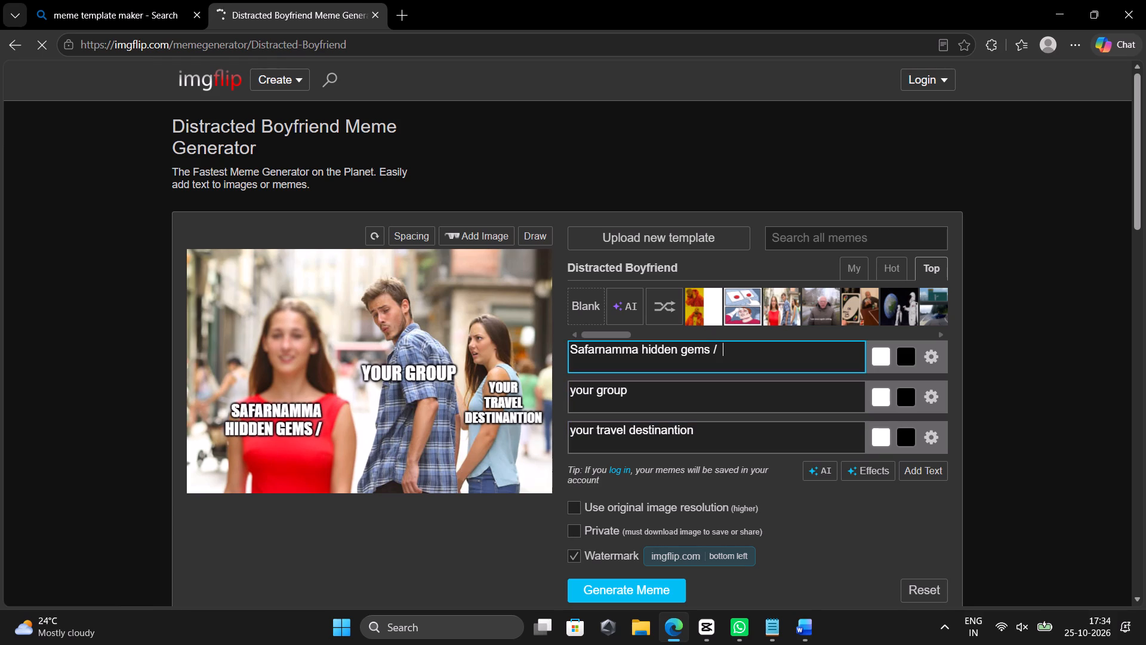
text(groups)
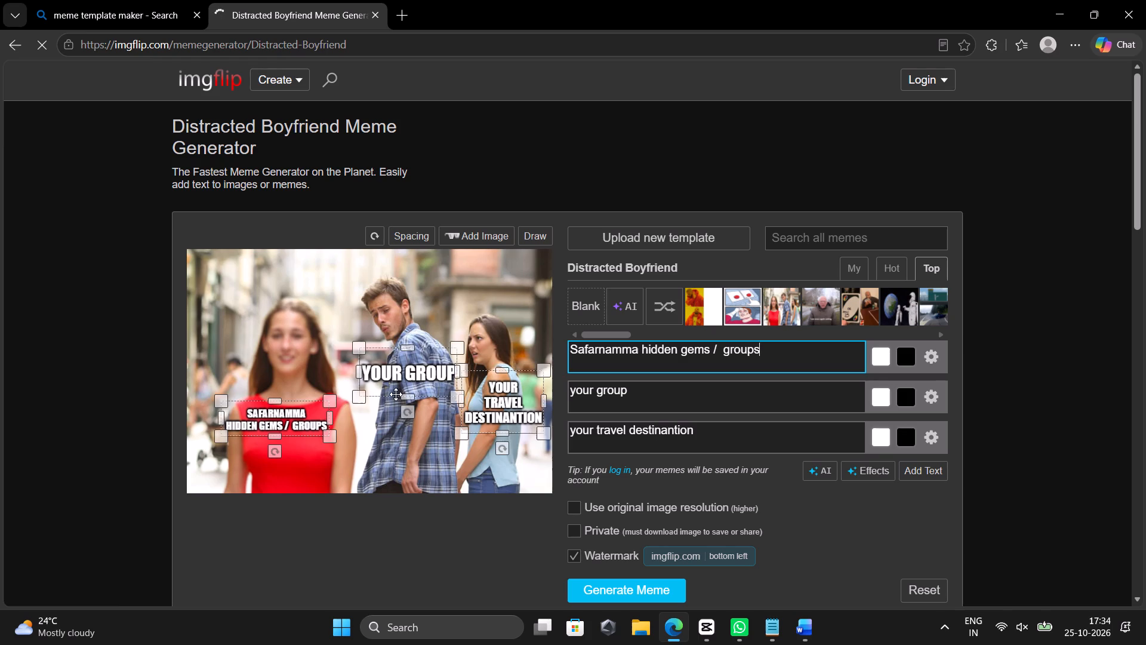
click(320, 552)
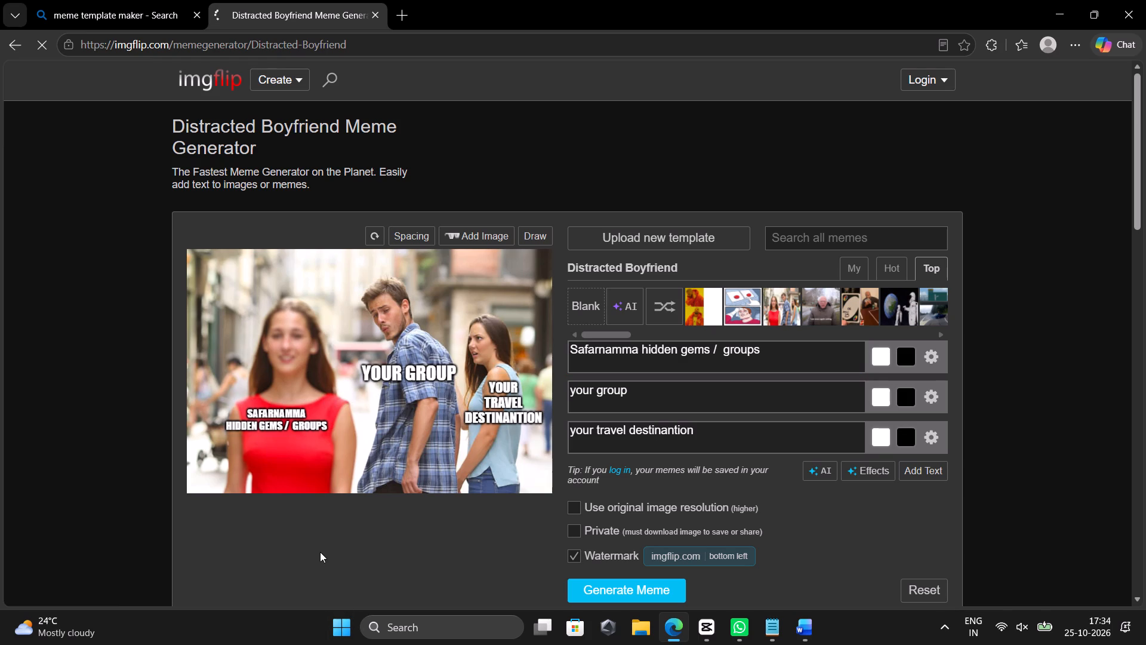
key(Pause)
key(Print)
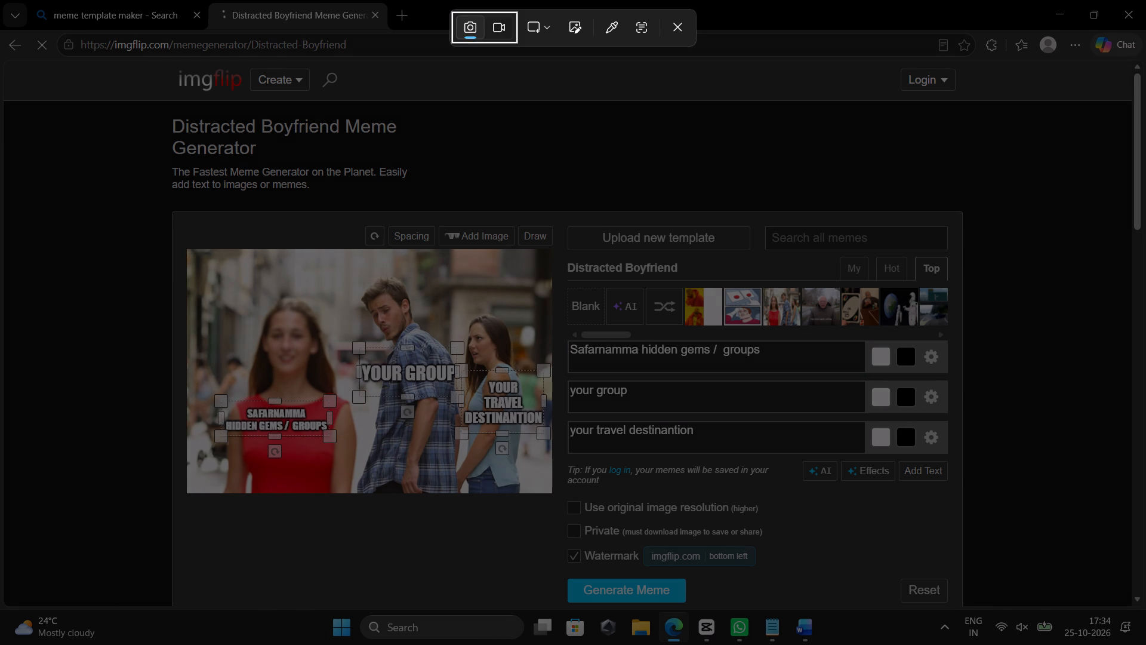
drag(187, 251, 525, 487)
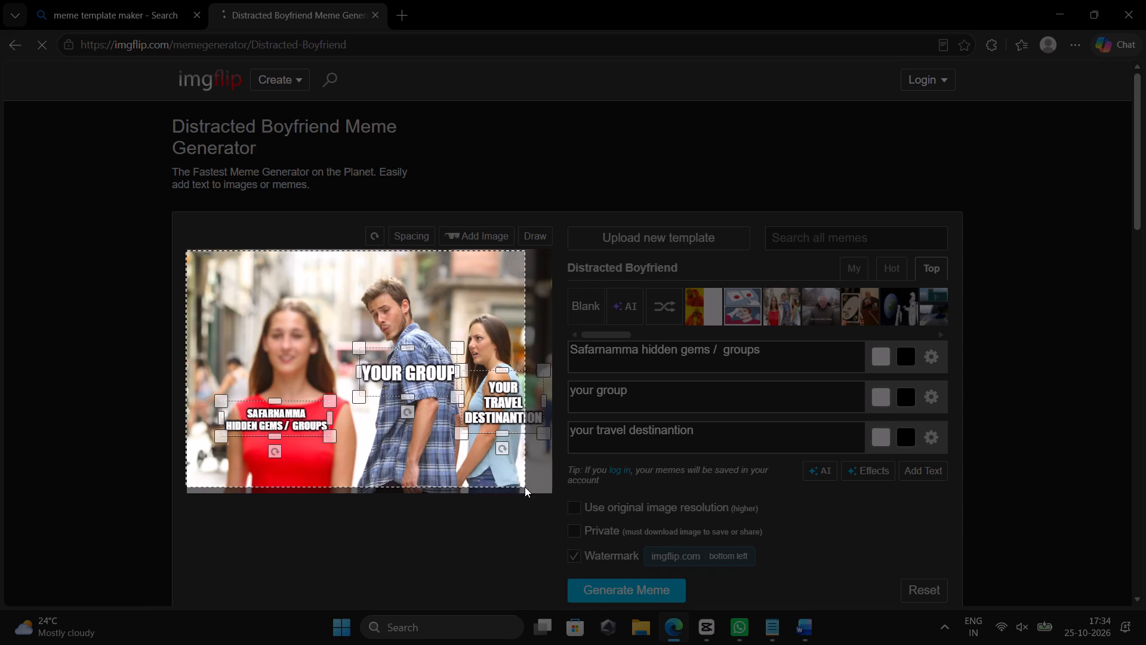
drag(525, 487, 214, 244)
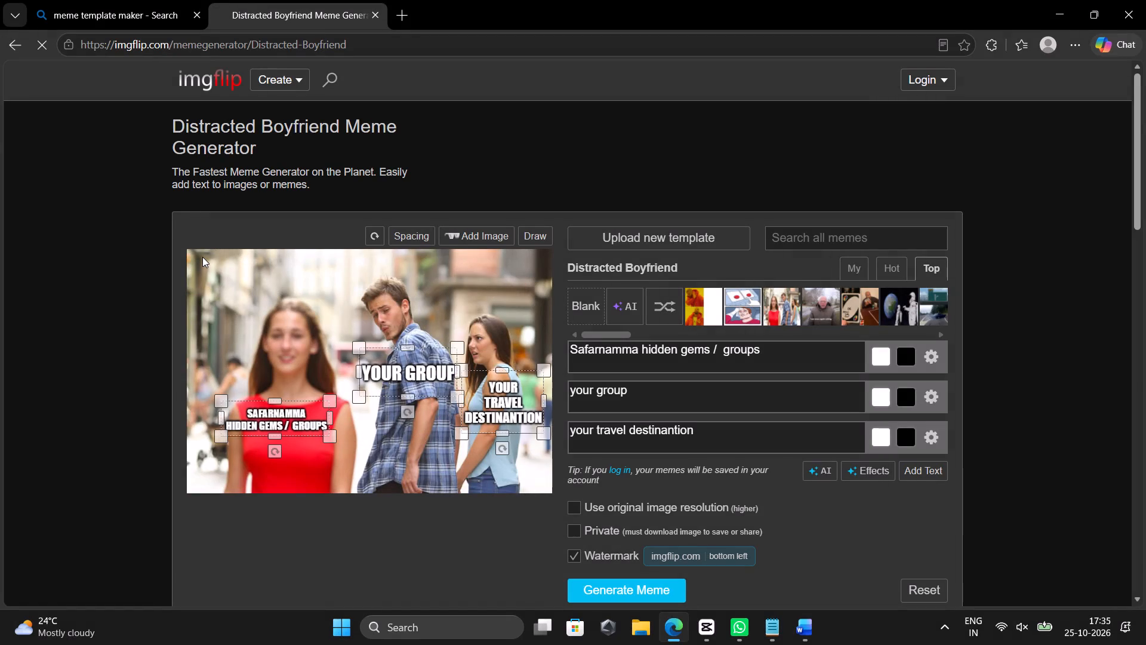
Capture a screenshot snip of just the updated Distracted Boyfriend meme, without the caption box handles showing.
key(Print)
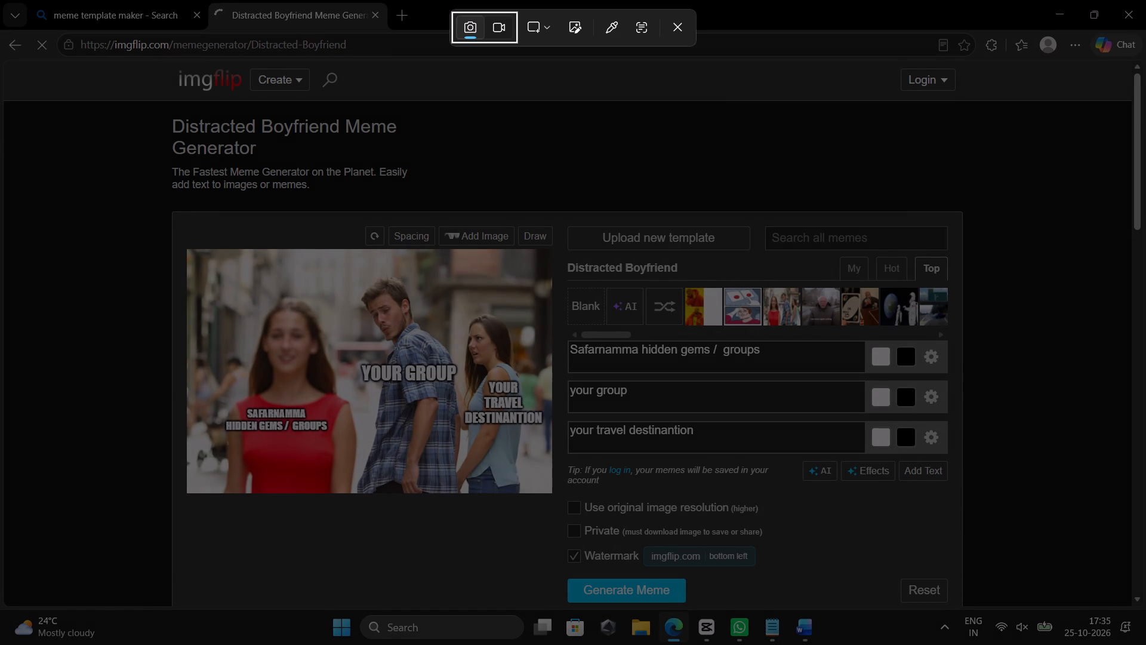
drag(187, 249, 509, 450)
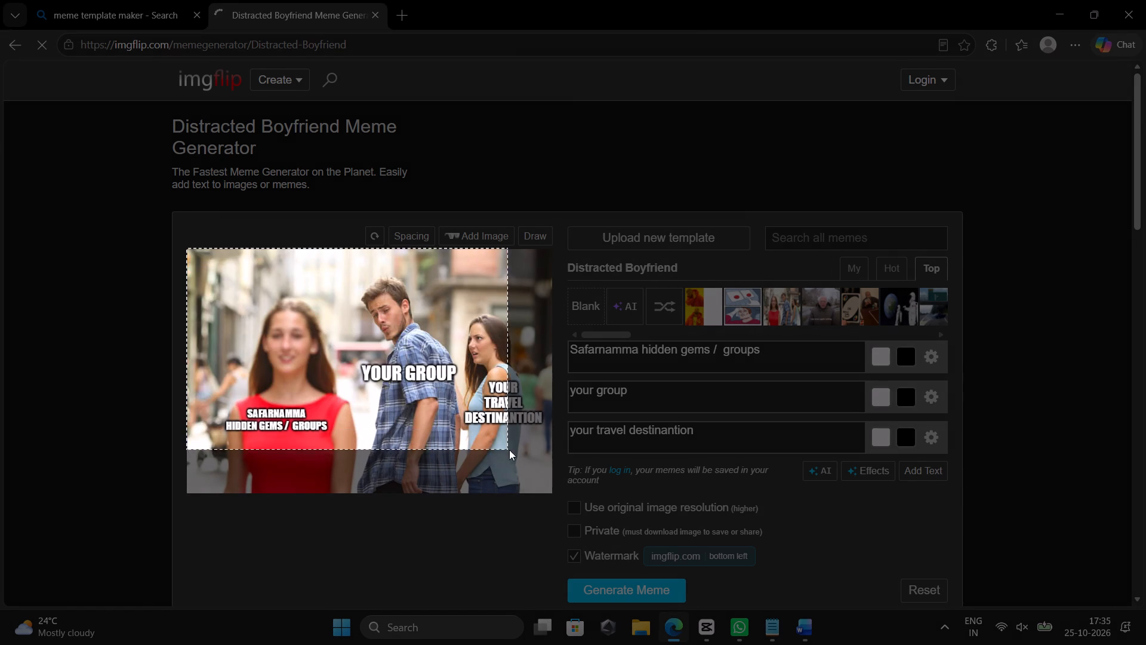
drag(509, 450, 550, 494)
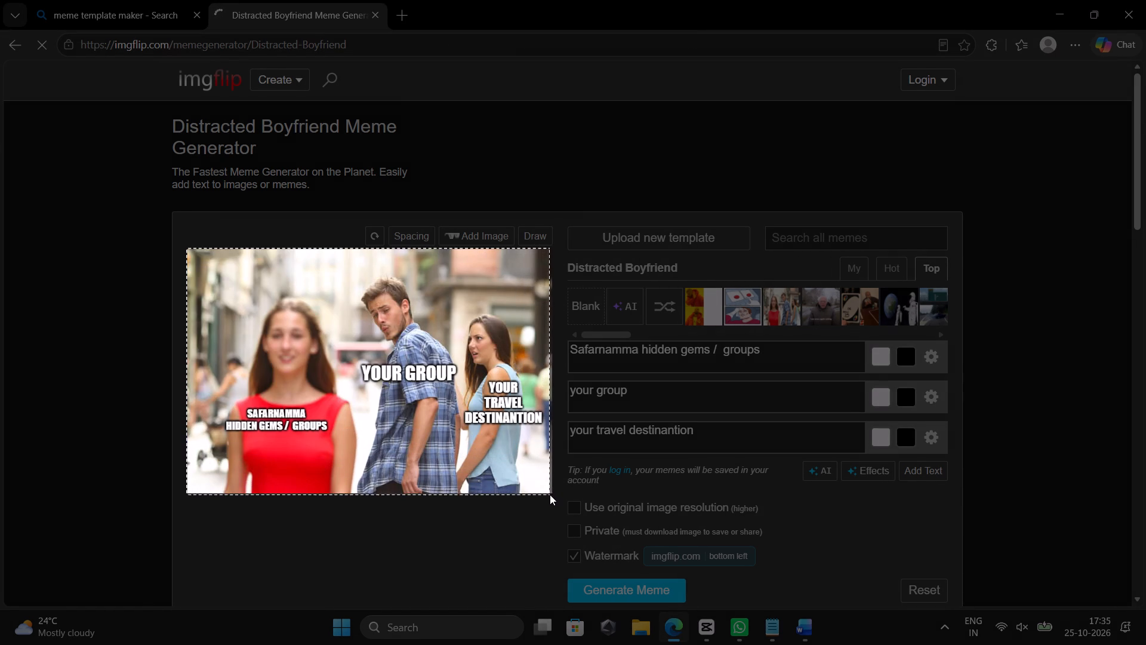
drag(550, 494, 550, 491)
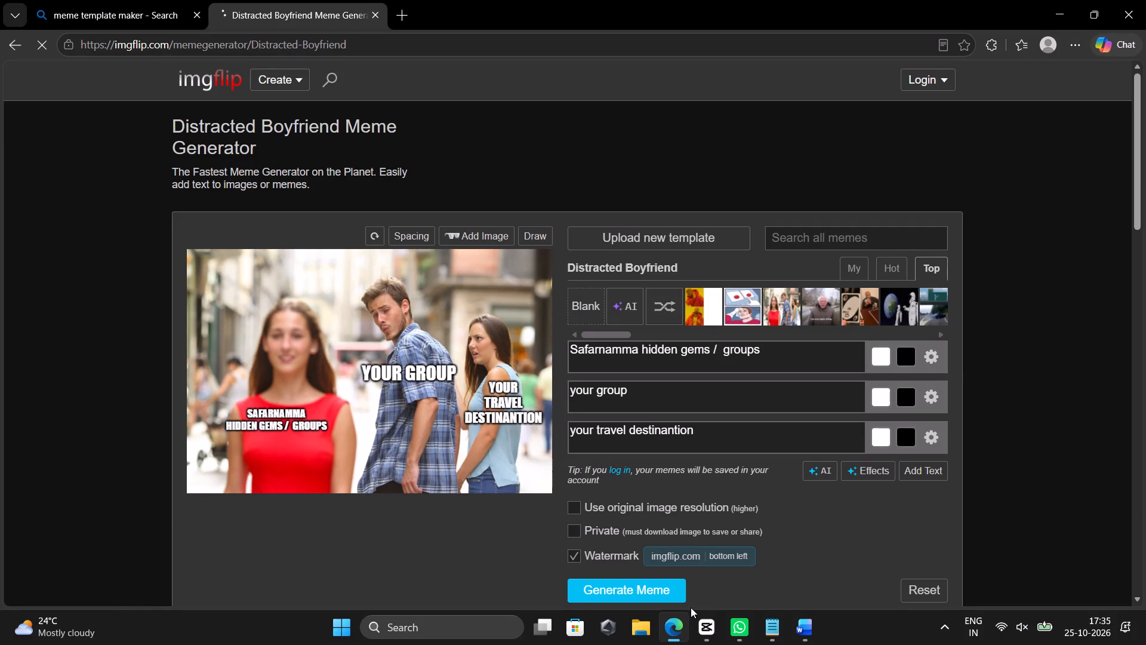
Switch to the Word document and paste the meme snip at the end of the "Safarnamma Hidden gems vs you're travel destination" bullet.
click(806, 635)
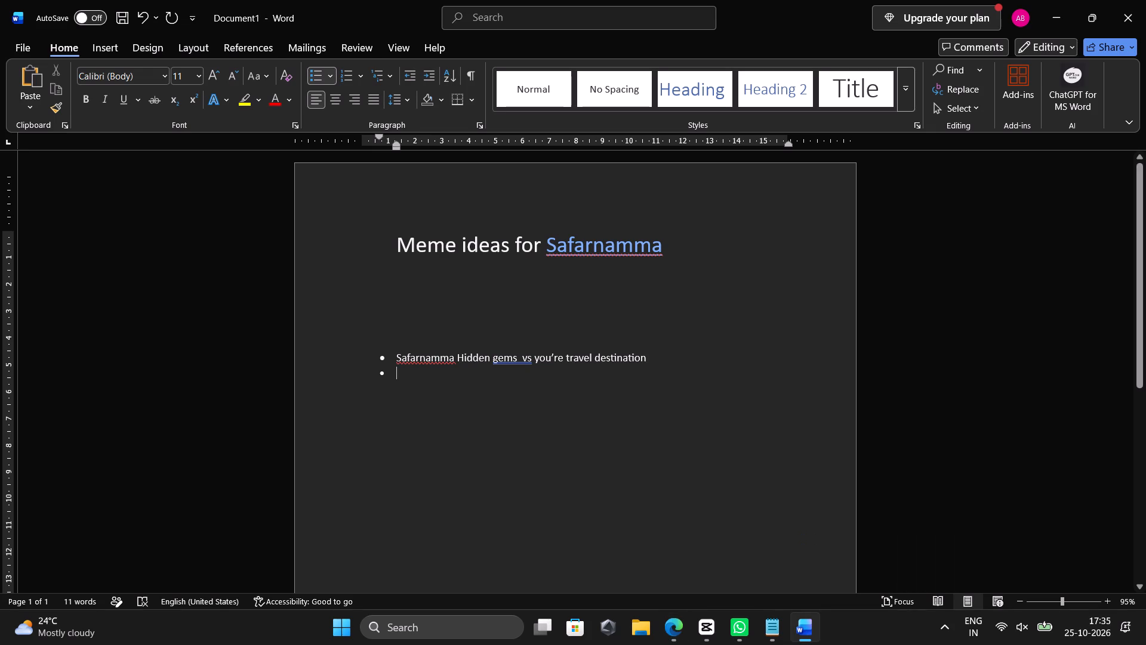
click(654, 376)
click(665, 348)
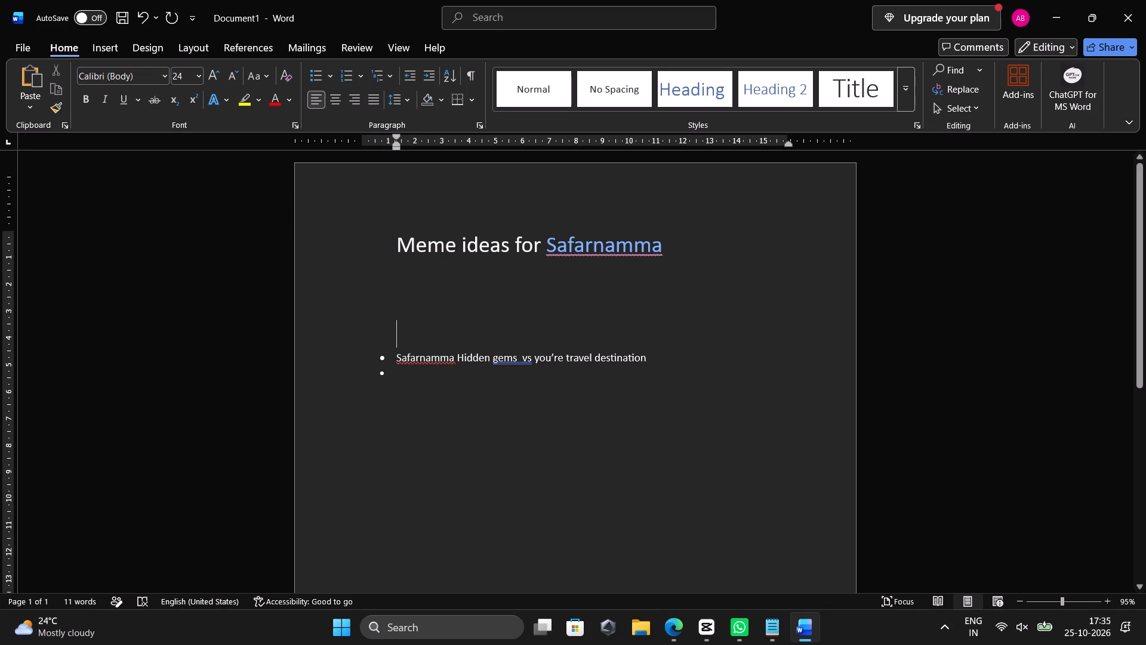
click(663, 353)
key(ctrl+v)
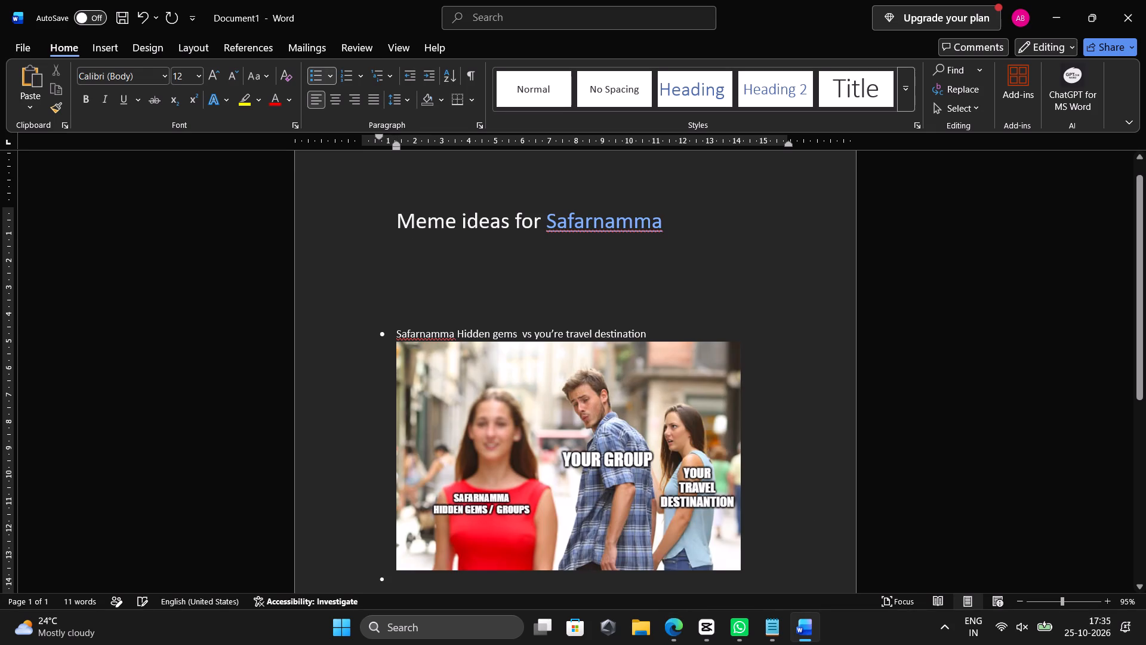
scroll(458, 394, down, 2)
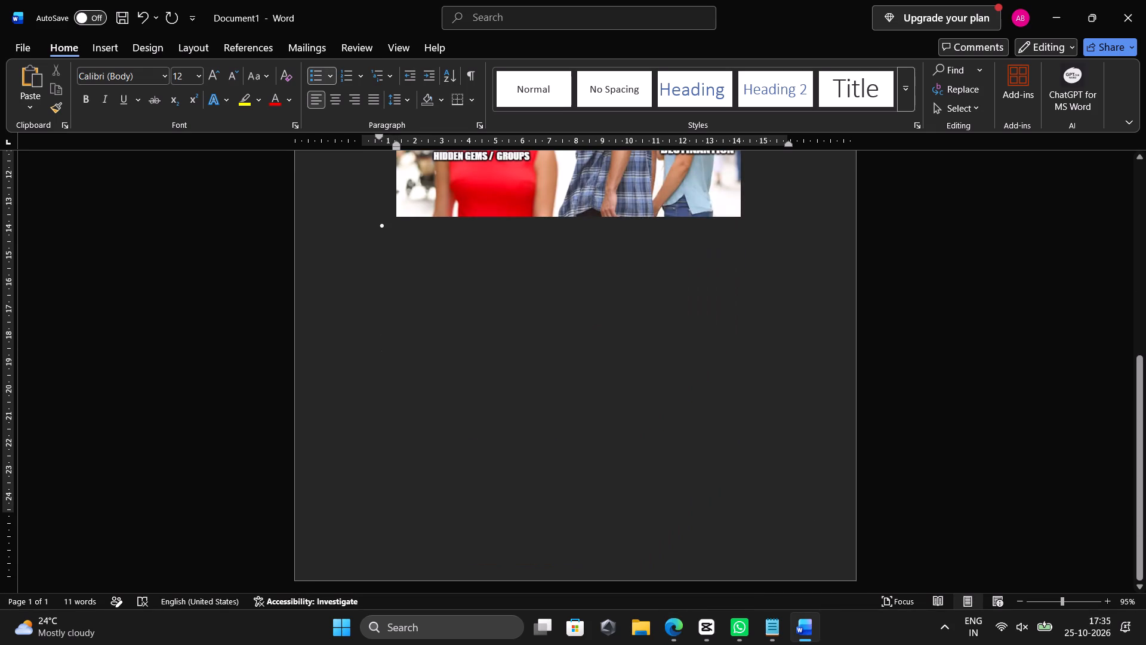
Switch to the browser, return to Imgflip's Meme Templates page and browse the popular templates.
click(676, 625)
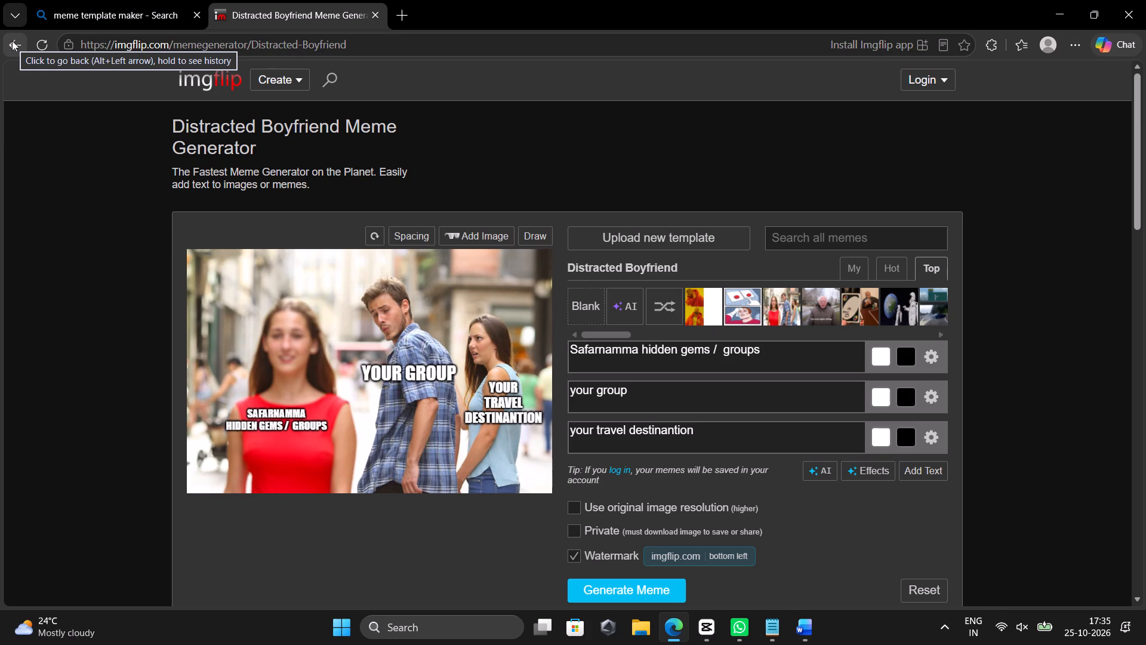
click(12, 41)
click(652, 153)
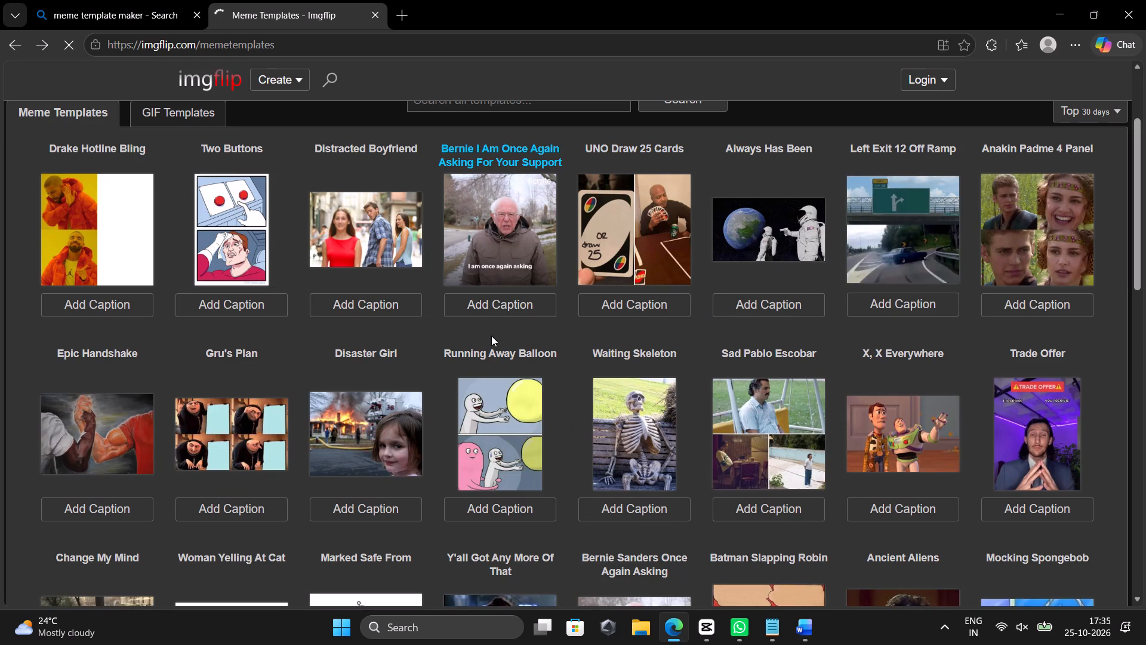
scroll(491, 336, down, 2)
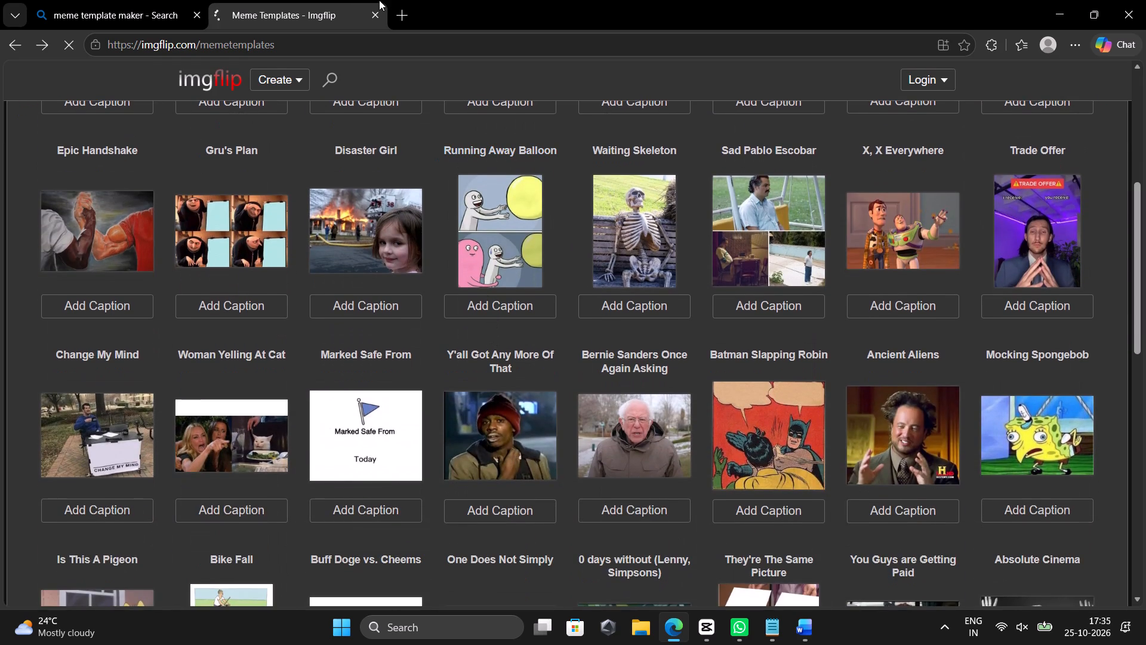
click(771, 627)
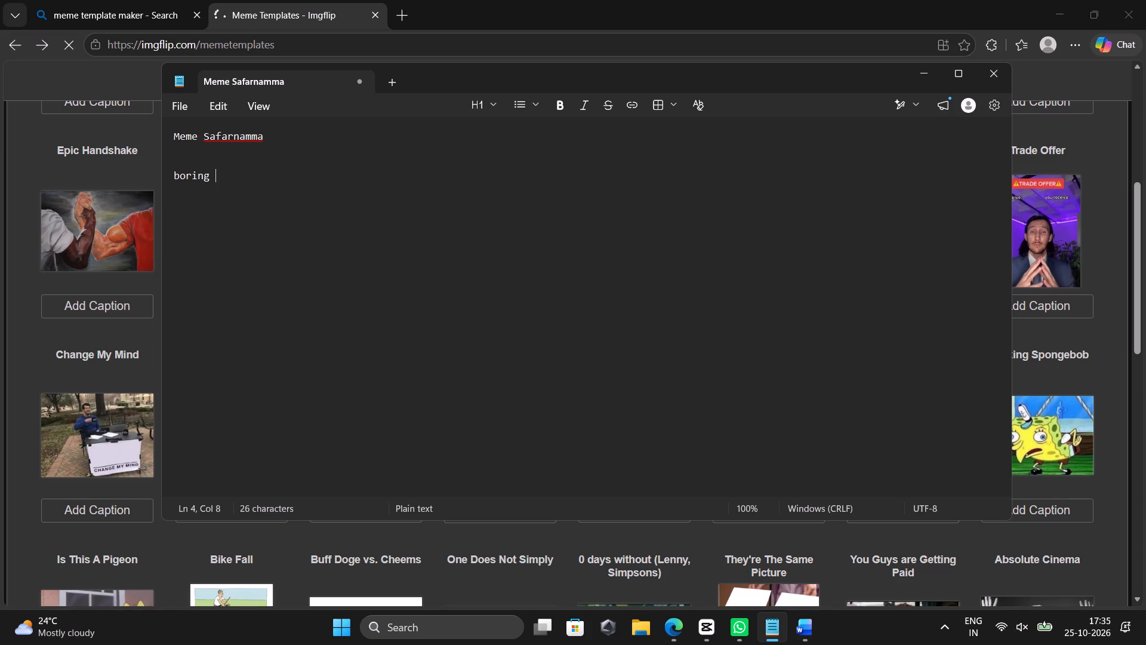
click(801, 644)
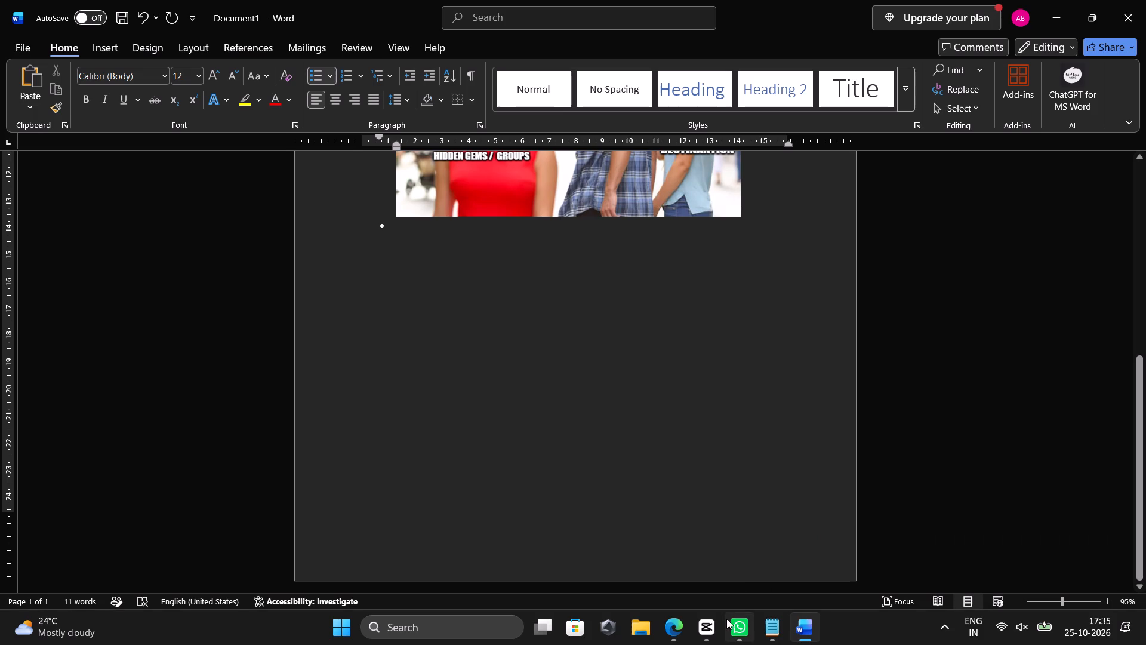
Switch to CapCut and preview the travel app promo video by scrubbing its timeline and playing a section.
click(698, 634)
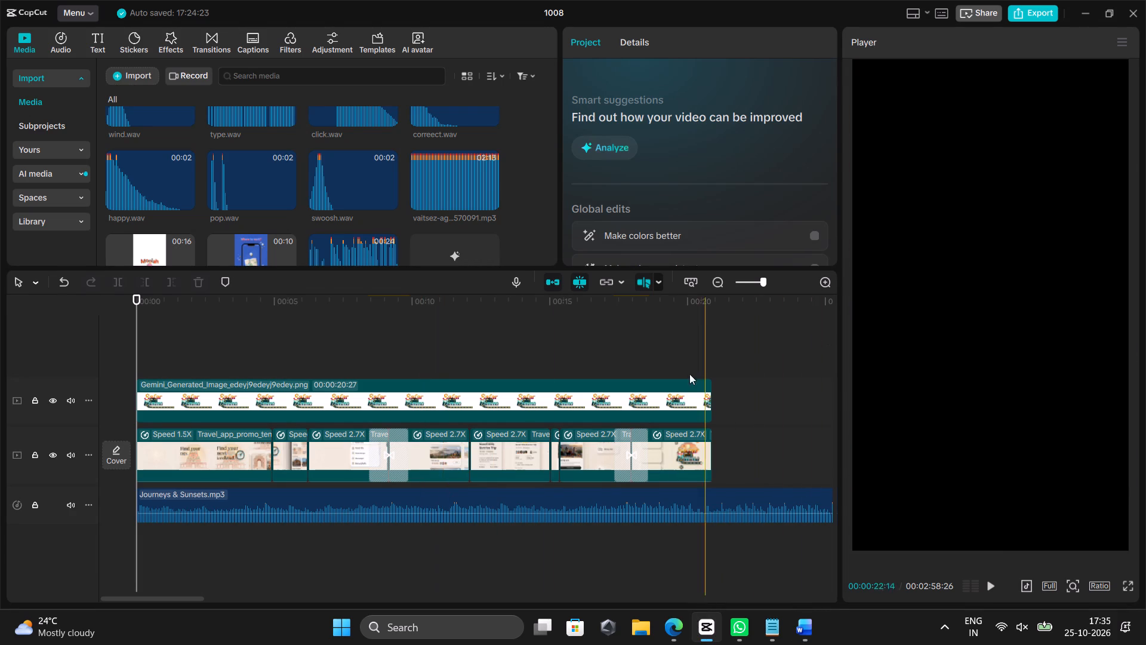
click(233, 380)
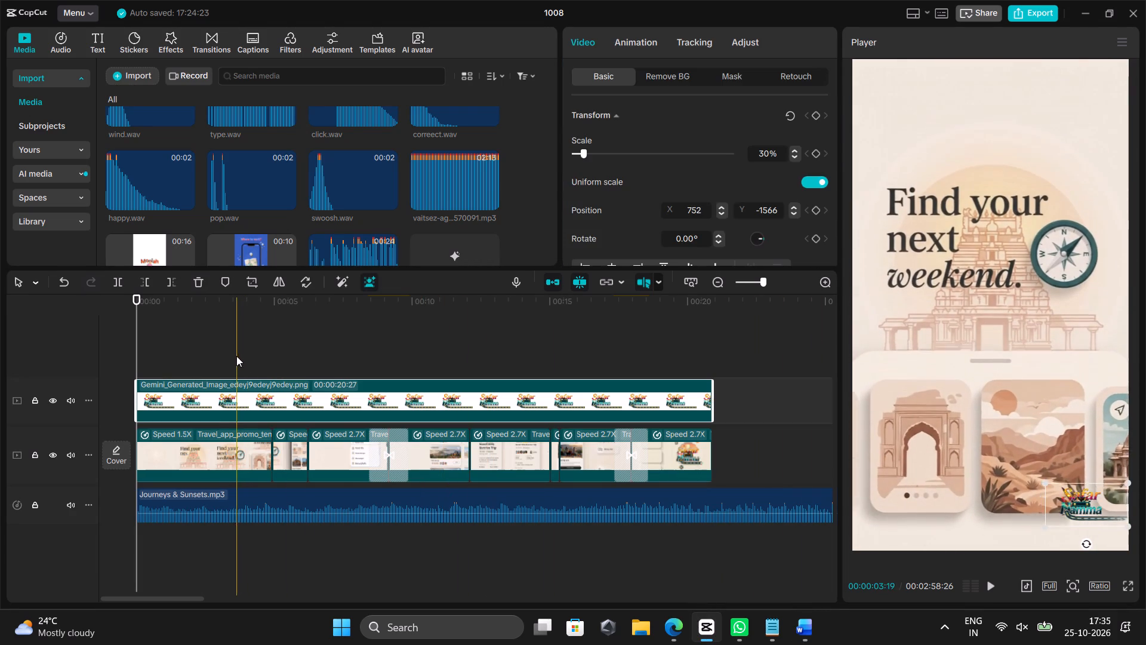
click(234, 353)
drag(234, 352, 263, 349)
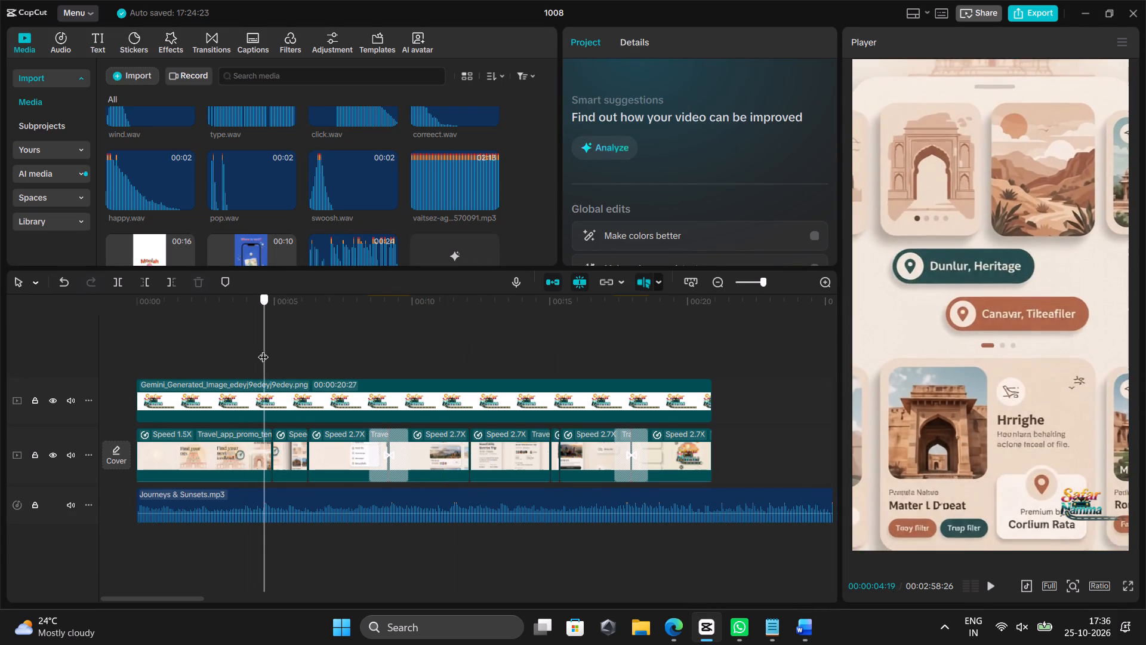
drag(263, 349, 230, 346)
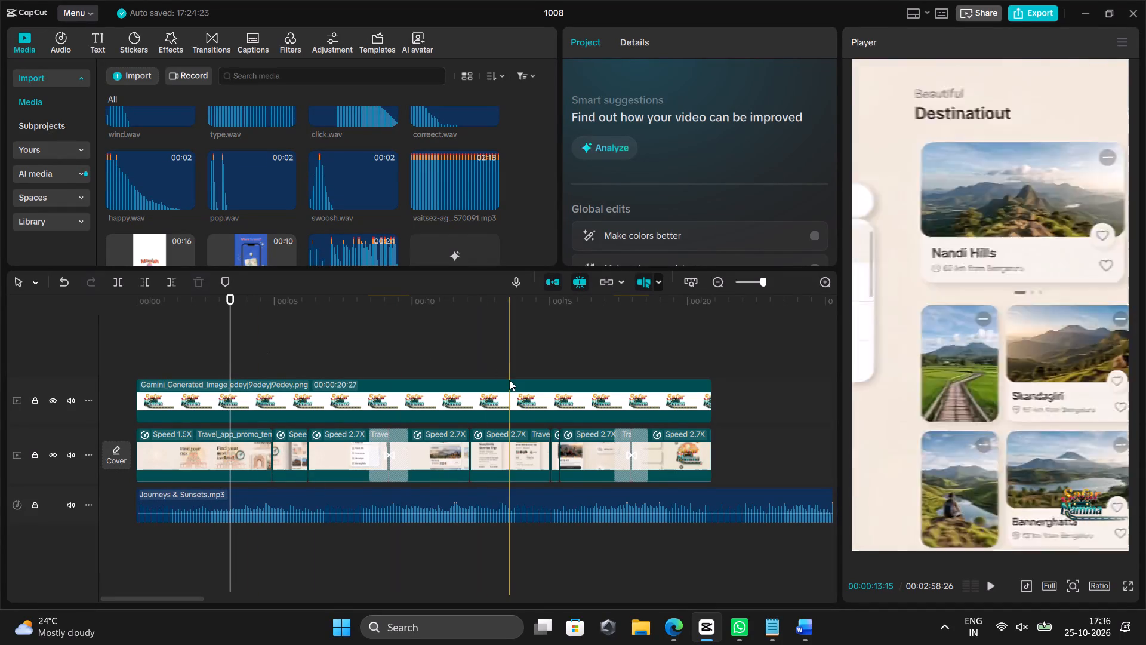
key(space)
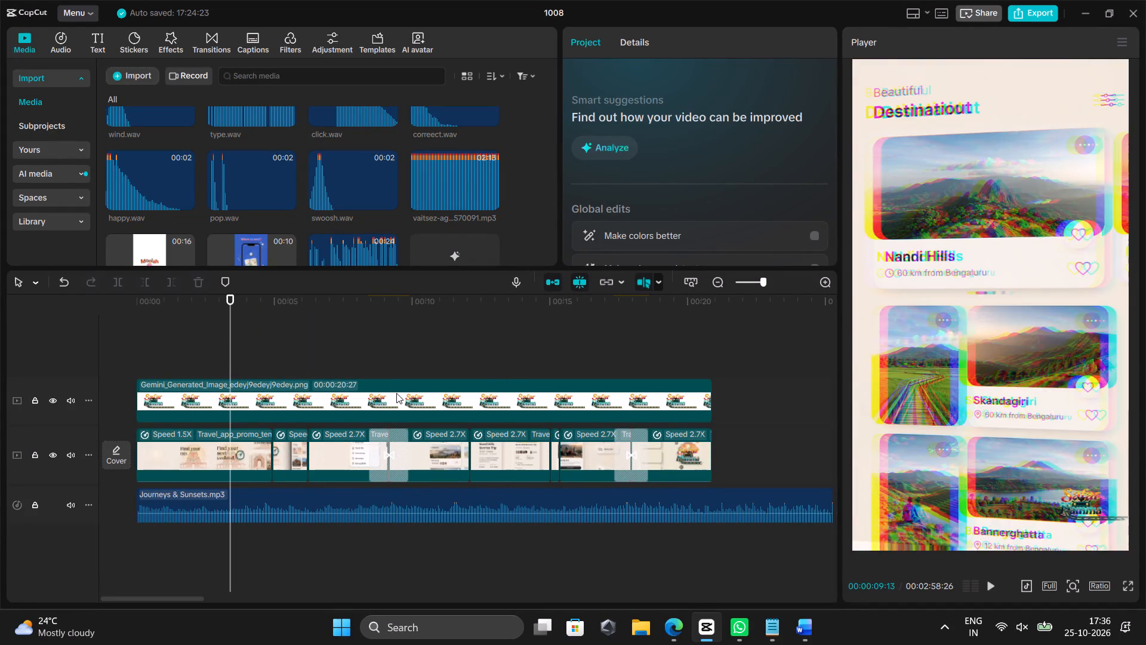
key(space)
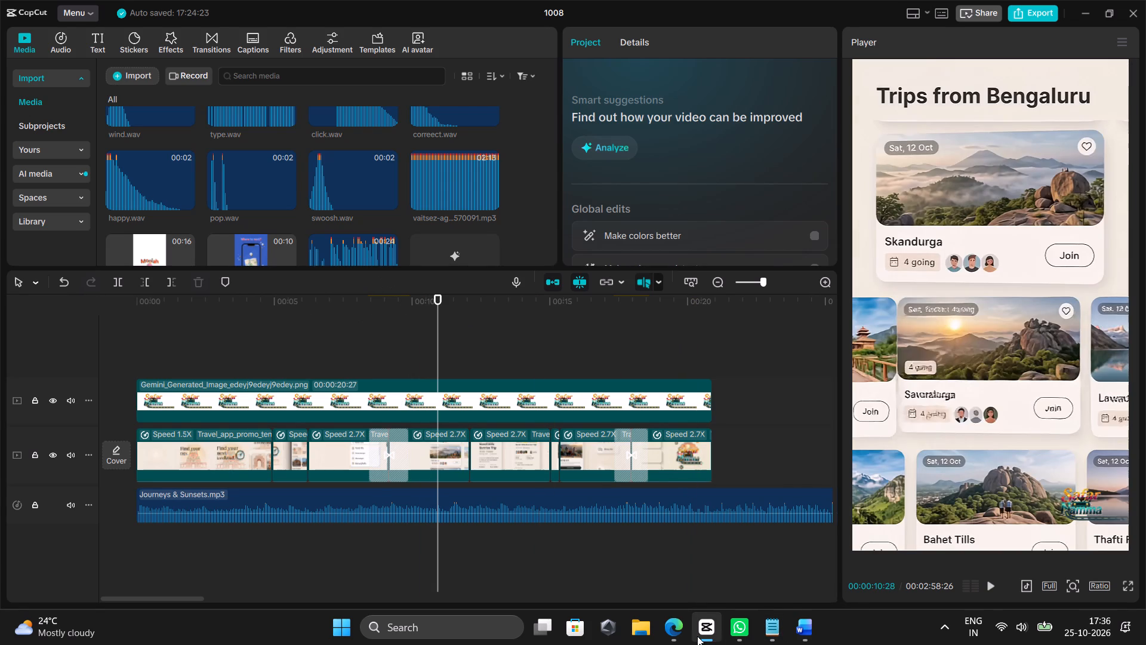
Switch back to the browser and open the Batman Slapping Robin template for captioning.
click(671, 632)
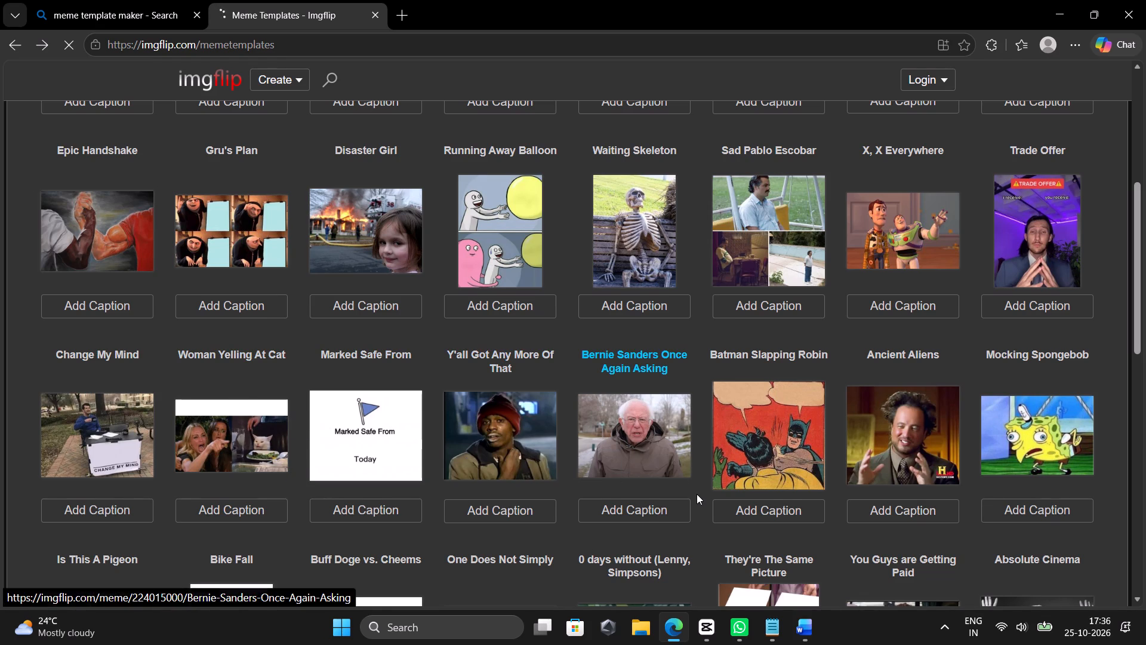
scroll(697, 494, down, 1)
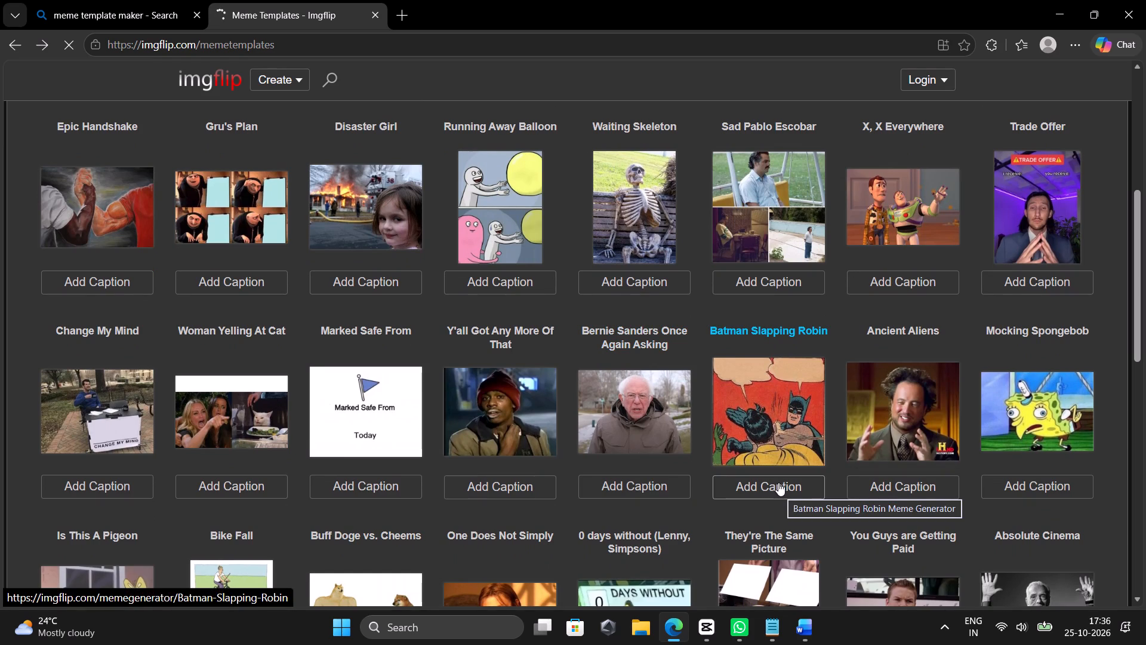
click(778, 483)
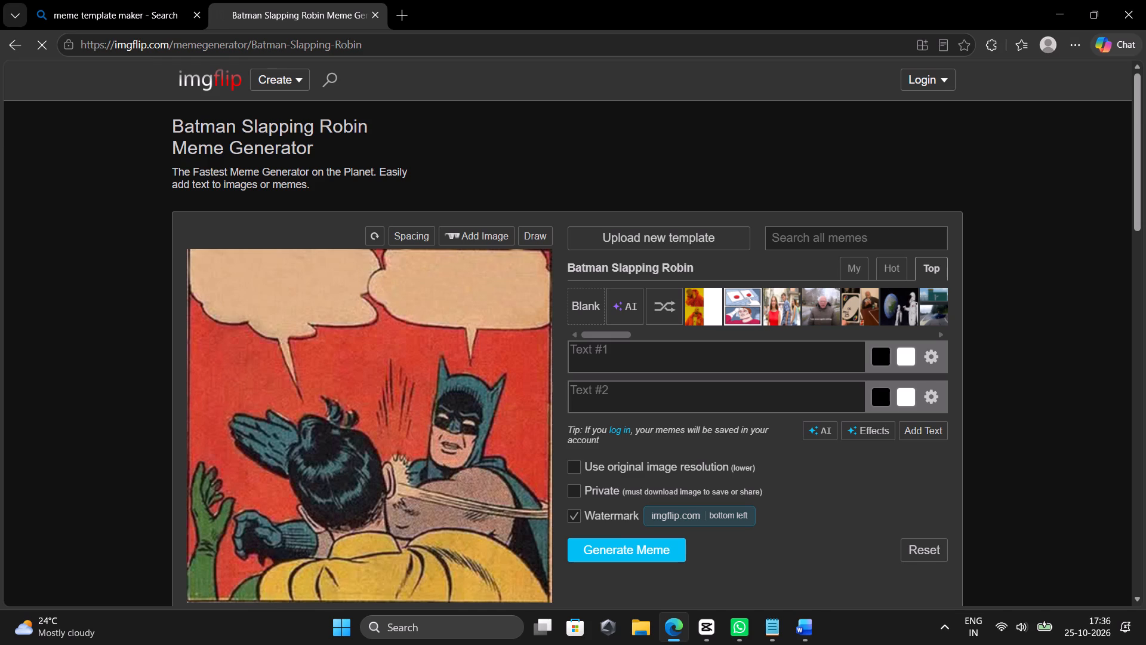
Enter "was all alone this holiday" as the first caption, in Robin's speech bubble.
click(628, 351)
text(was)
key(space)
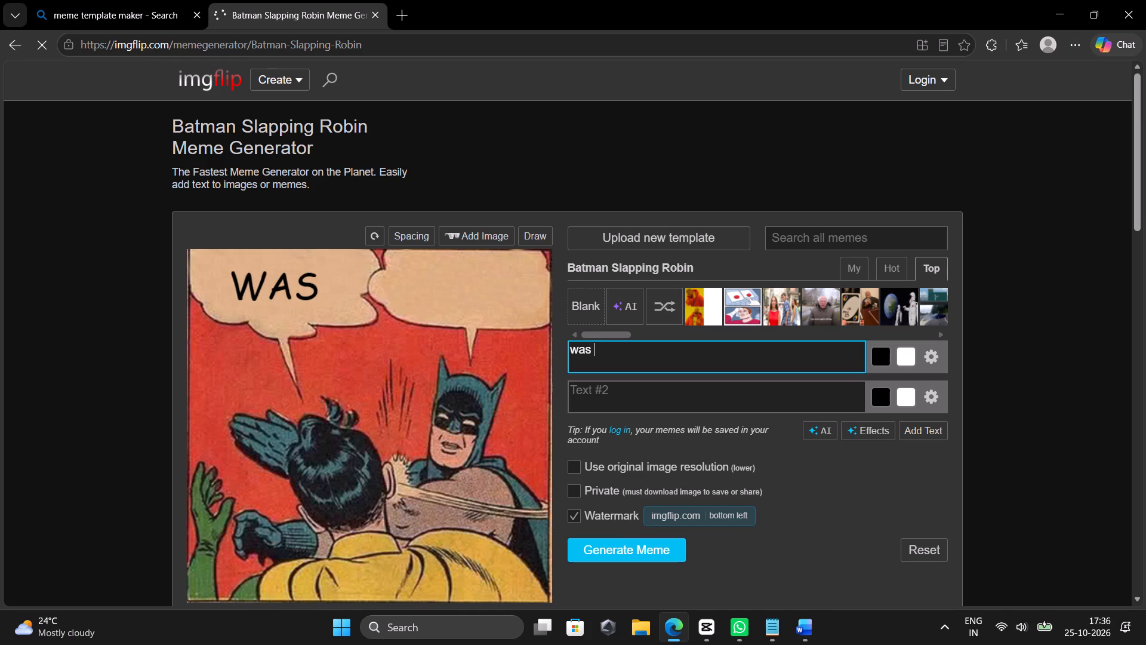
text(all alone)
key(space)
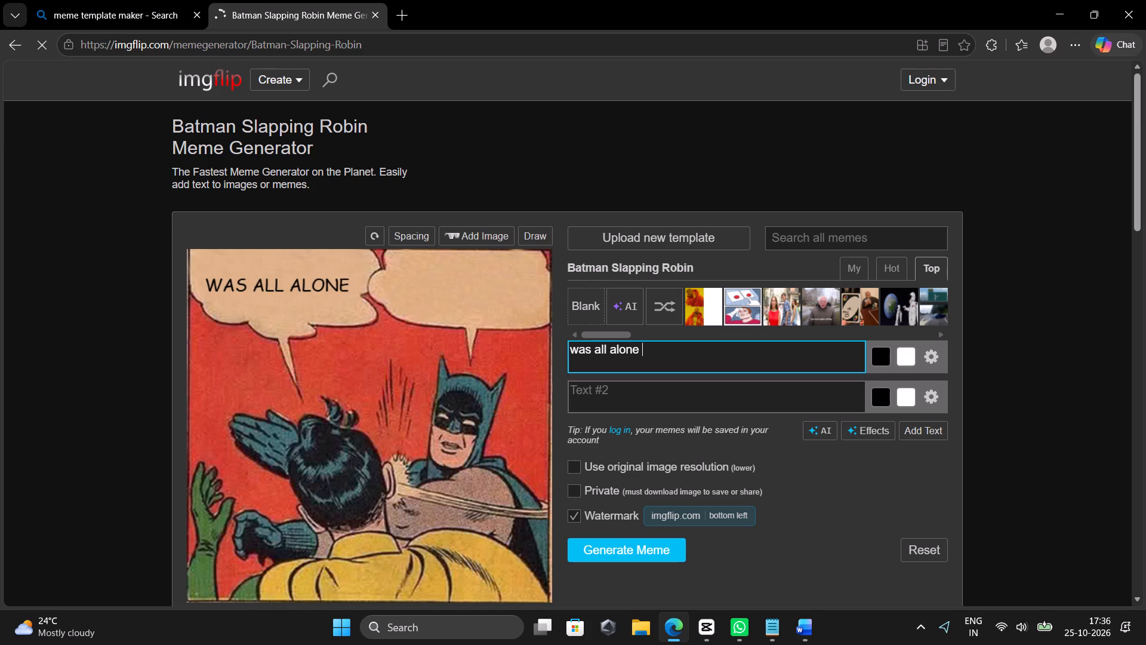
text(this)
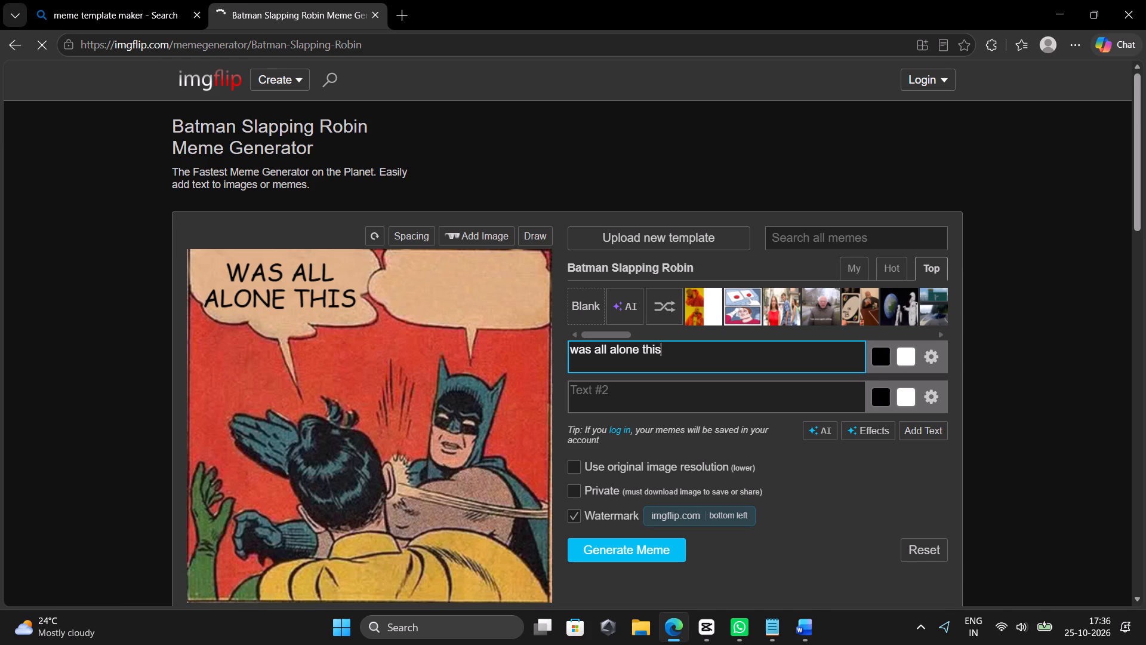
key(space)
text(holiday)
key(space)
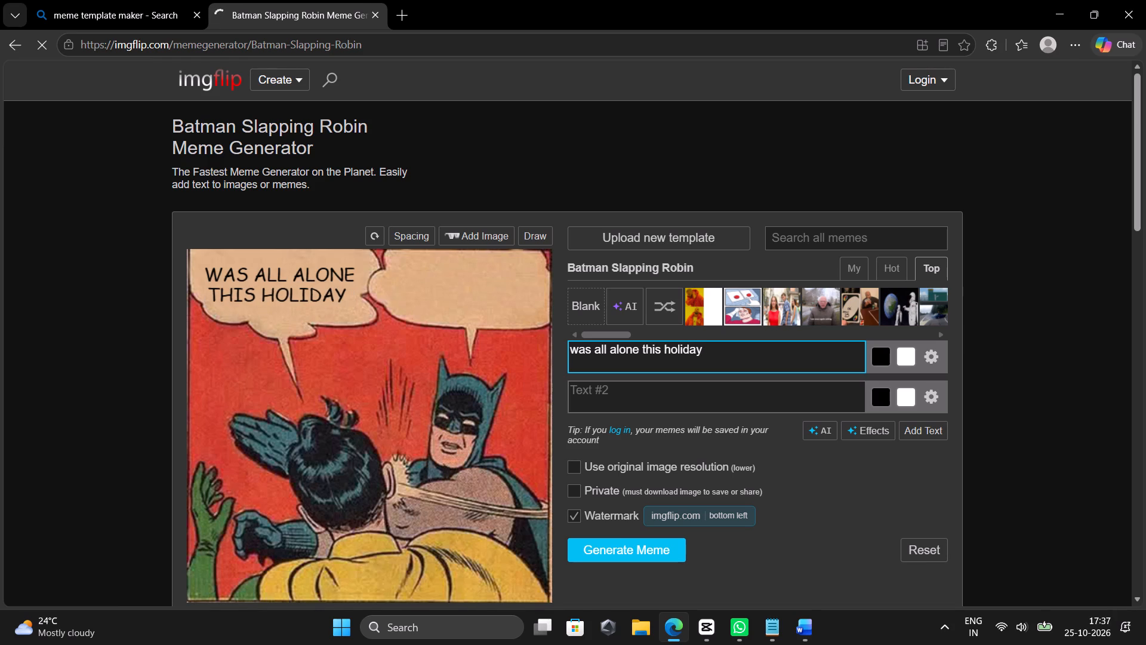
Enter "join Safarnamma" as the second caption, in Batman's speech bubble.
click(657, 400)
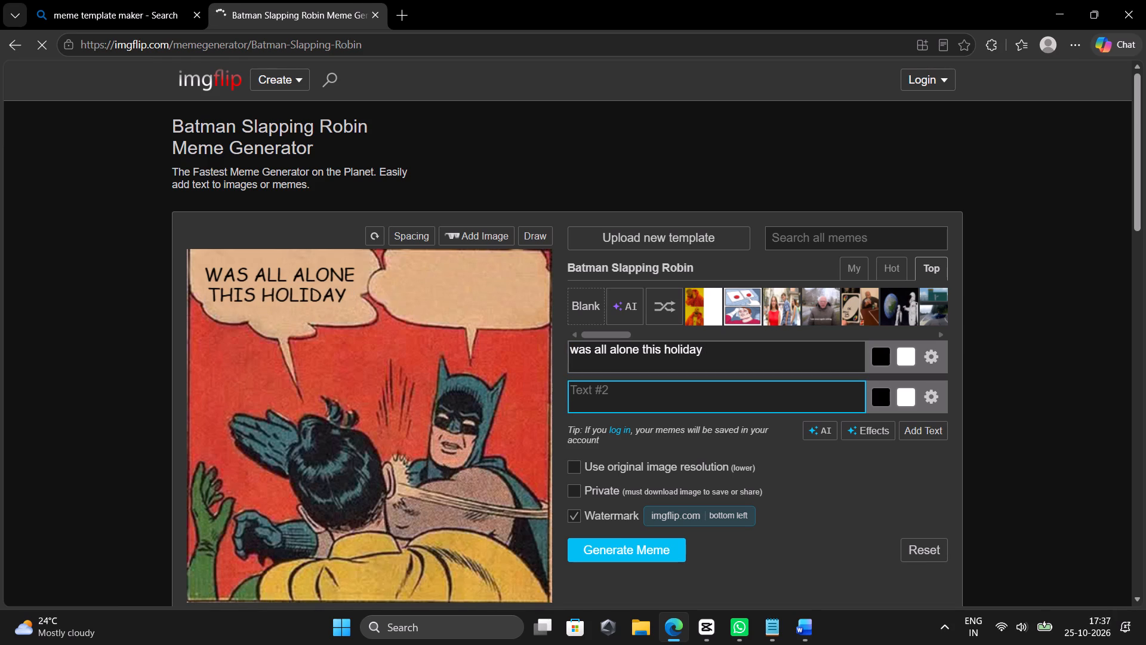
text(join)
key(space)
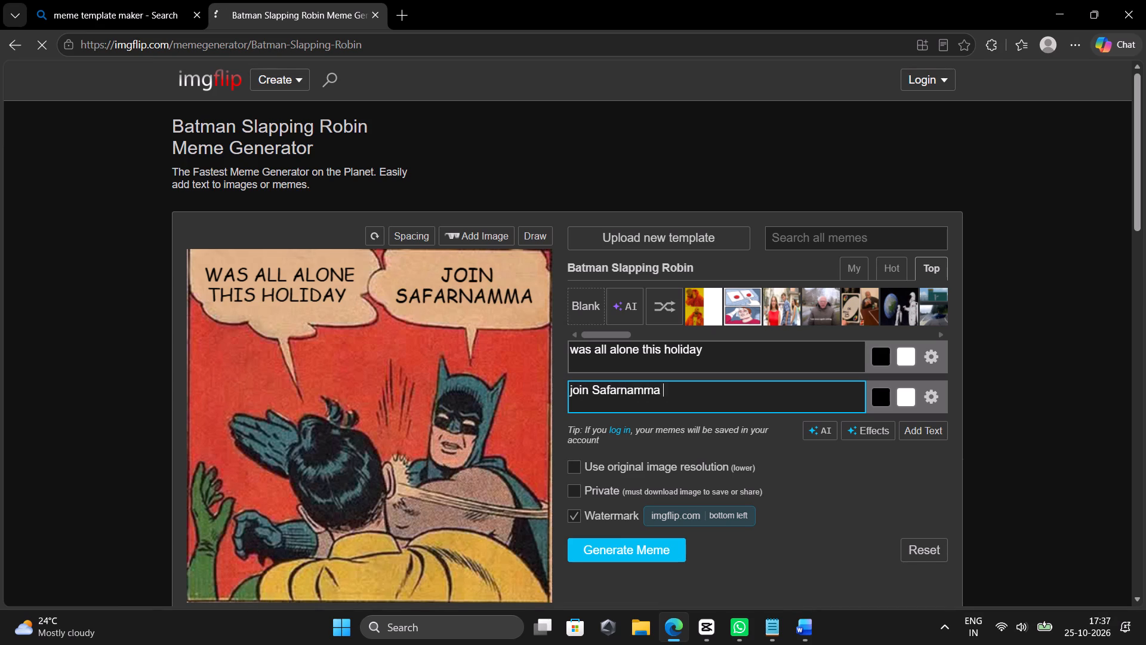
Add "i" at the start of the first caption so it reads "i was all alone this holiday".
scroll(469, 502, down, 1)
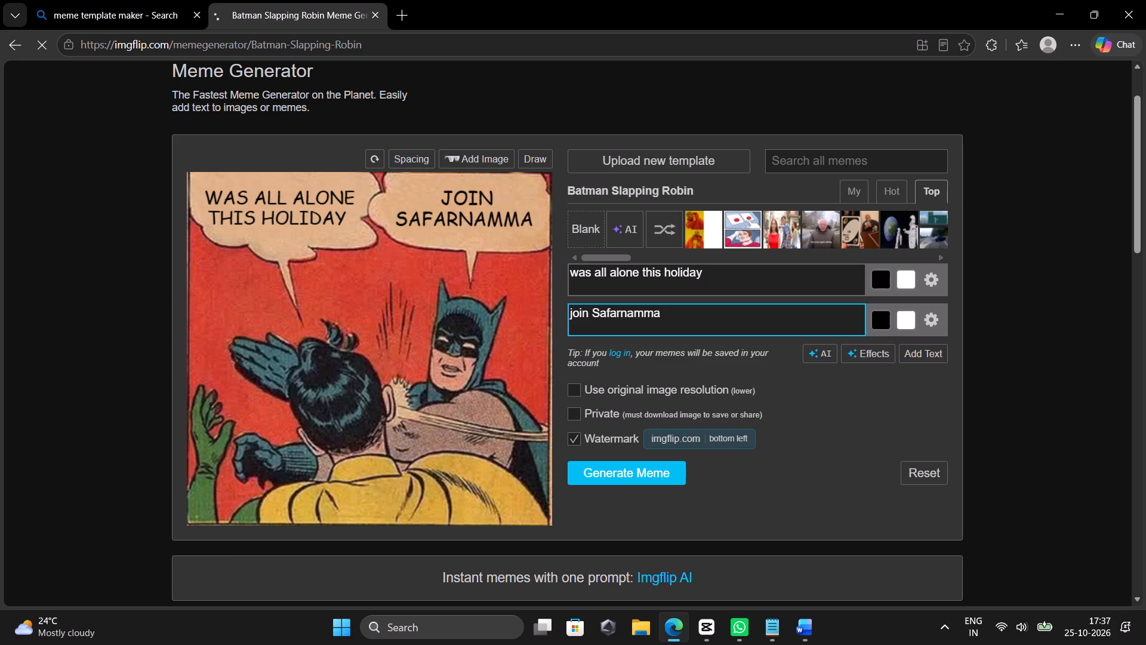
click(571, 272)
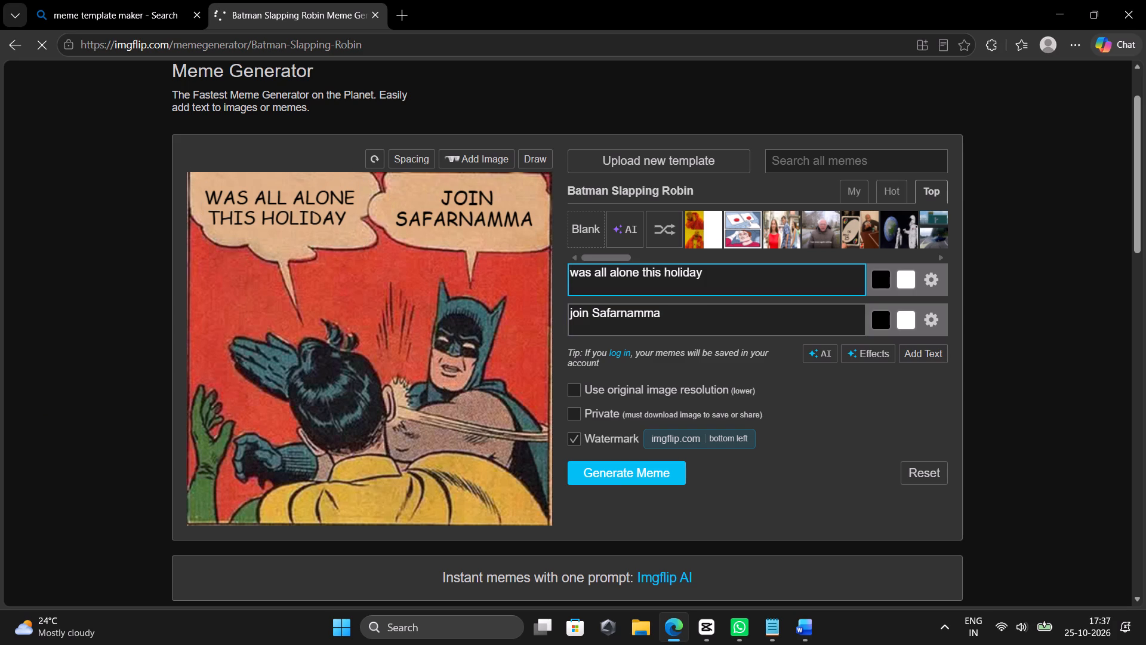
text(i)
key(space)
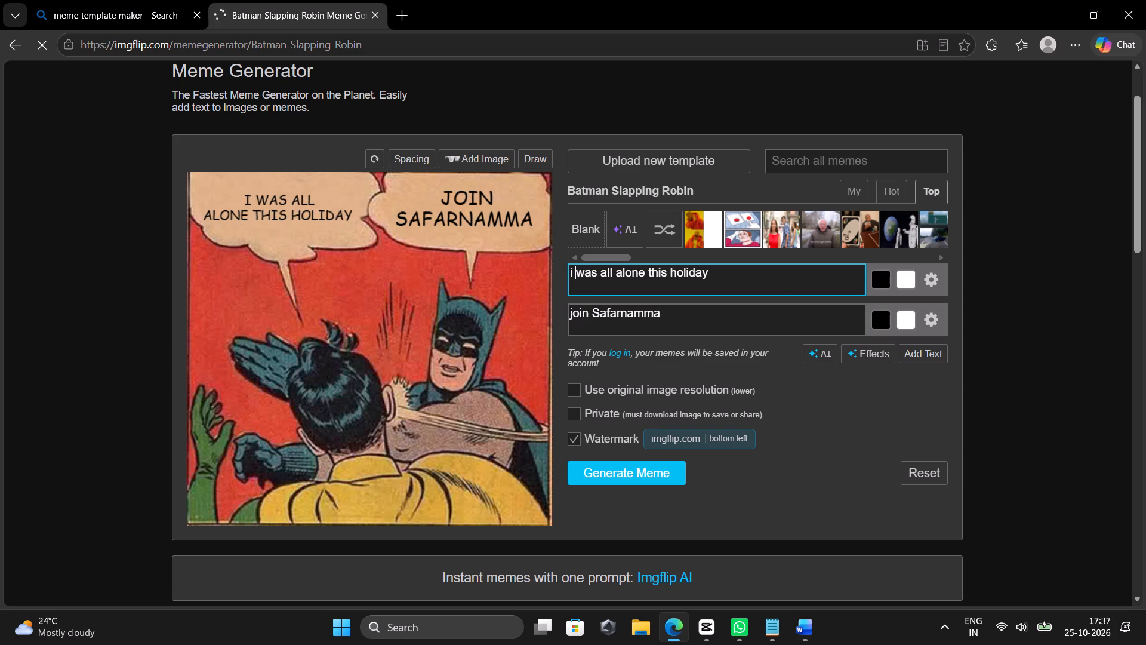
Extend the second caption with a period and a new line reading "Stupid !!".
click(708, 320)
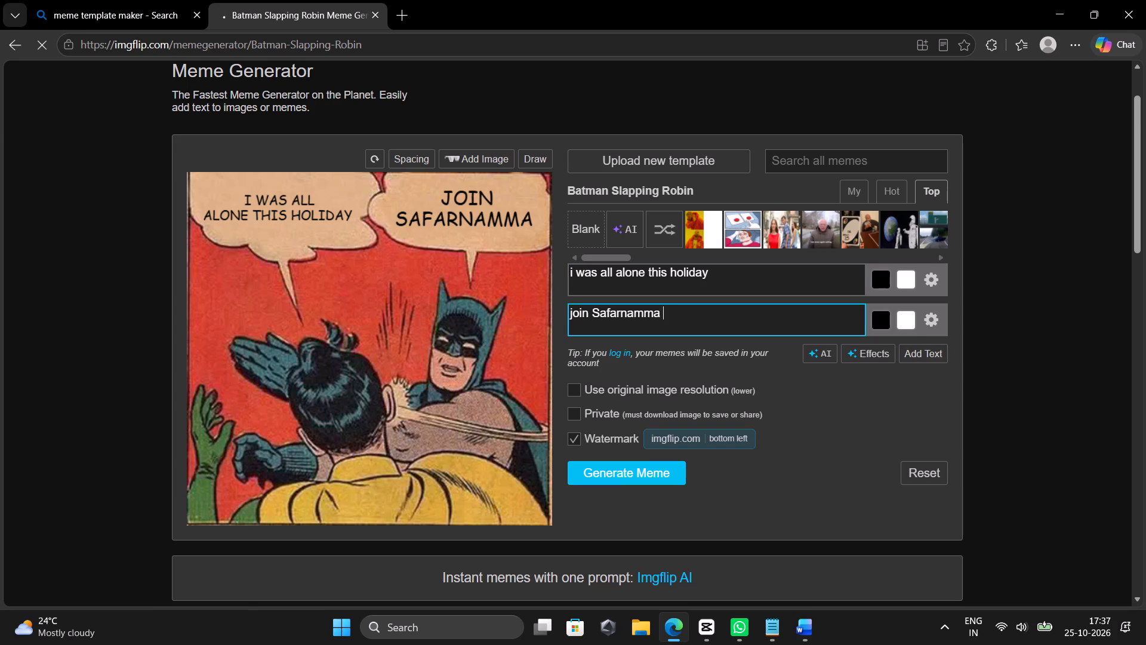
key(period)
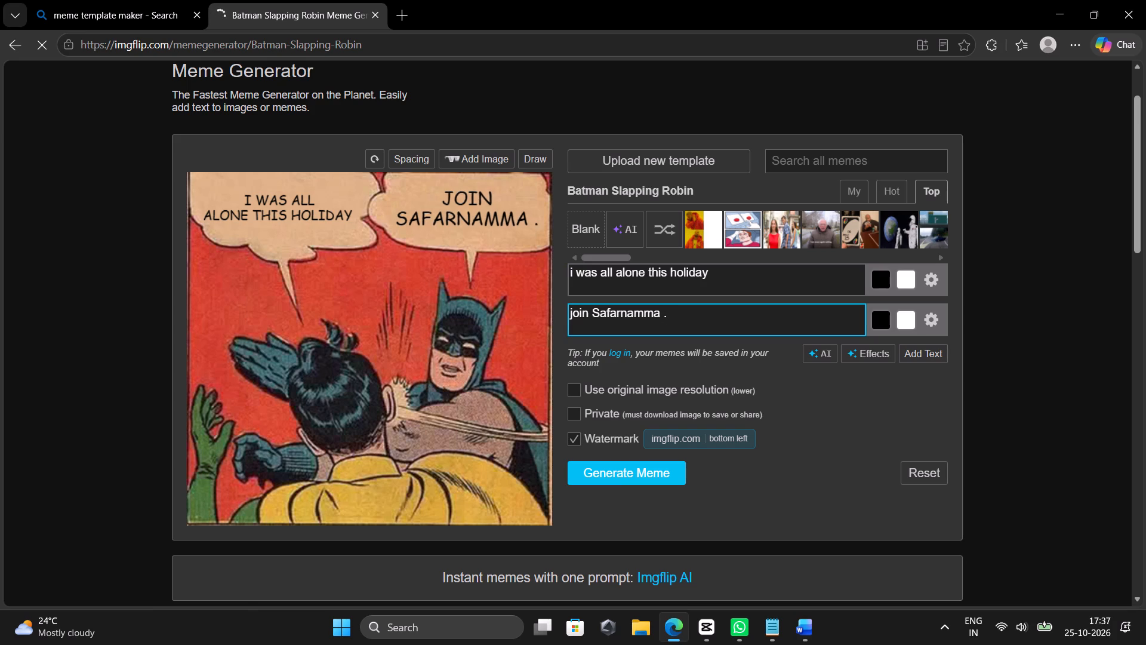
key(Return)
text(tupid)
key(space)
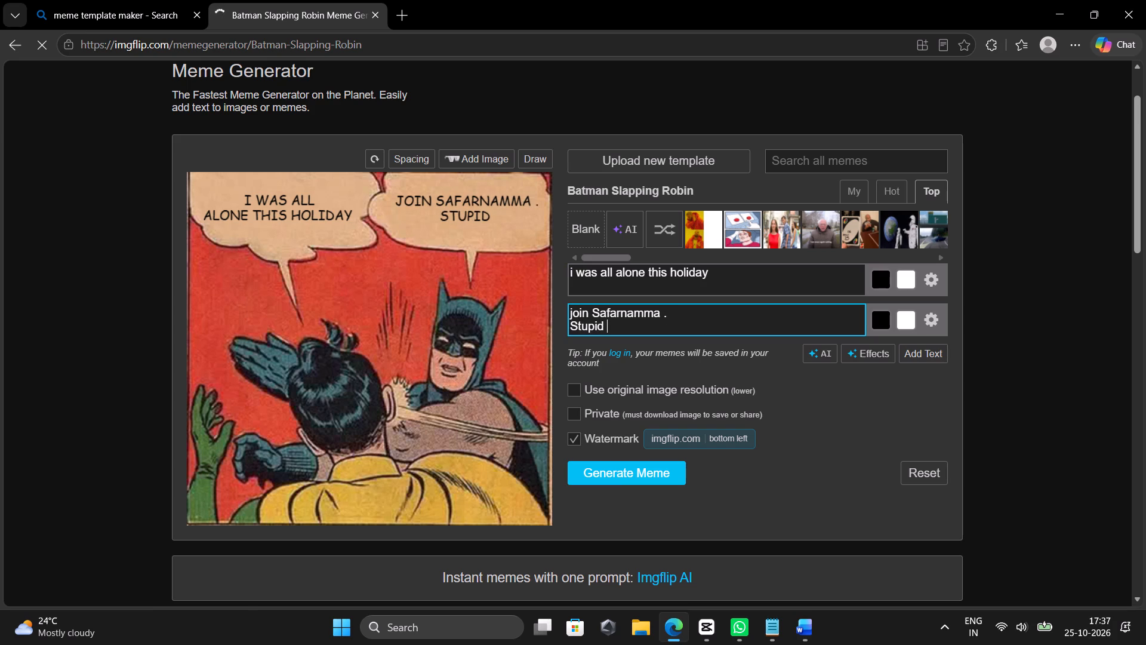
text(!!)
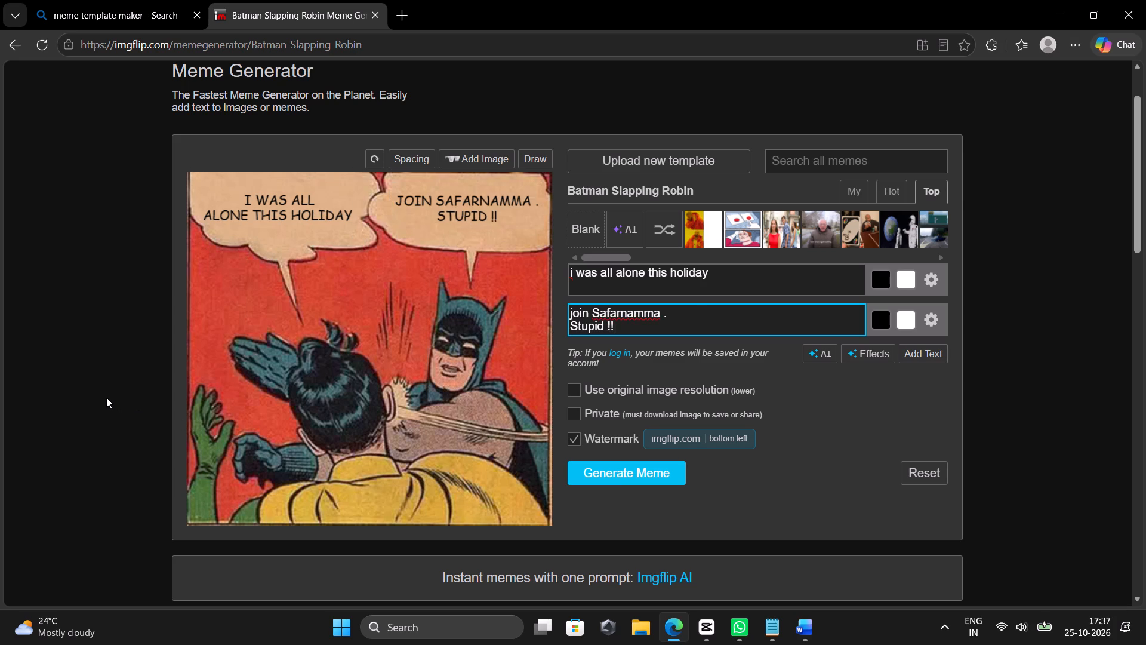
Capture a screen snip of just the captioned Batman Slapping Robin image.
key(Print)
drag(189, 174, 191, 173)
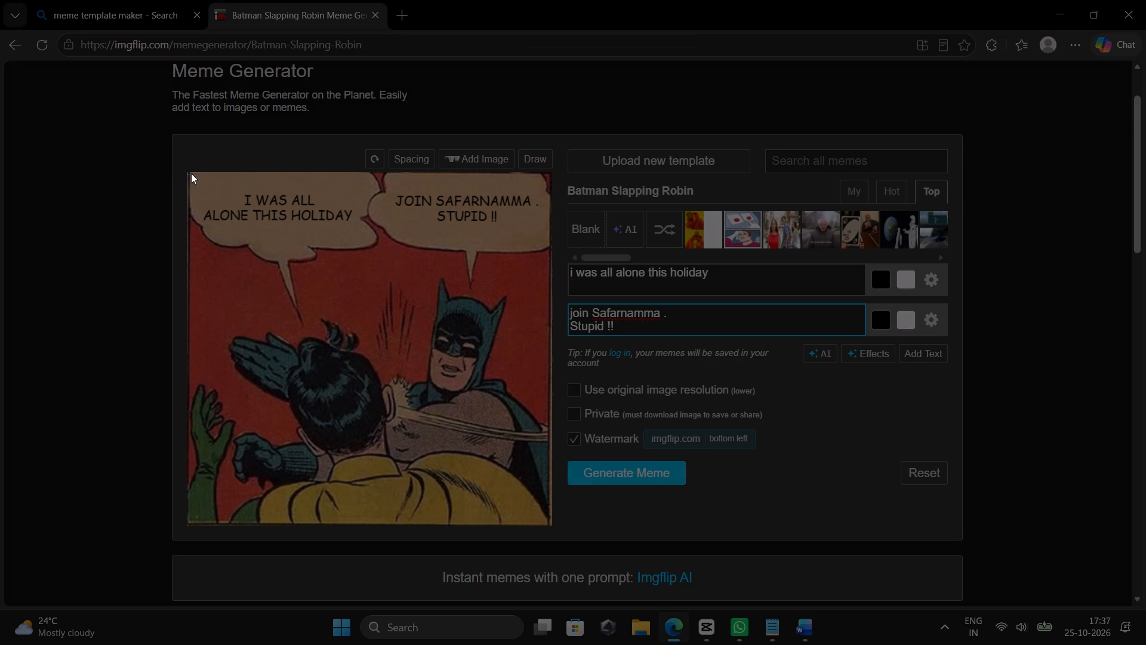
drag(191, 173, 552, 522)
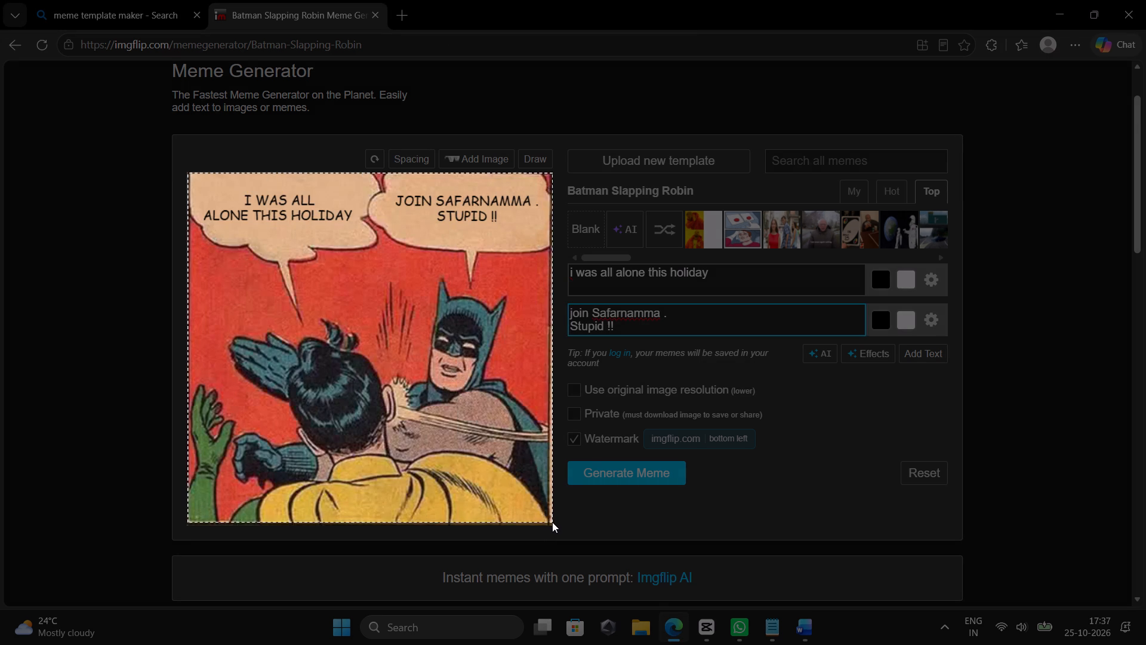
drag(552, 522, 553, 524)
Switch to Word and paste the captured meme at the empty bullet below the previous meme.
click(813, 628)
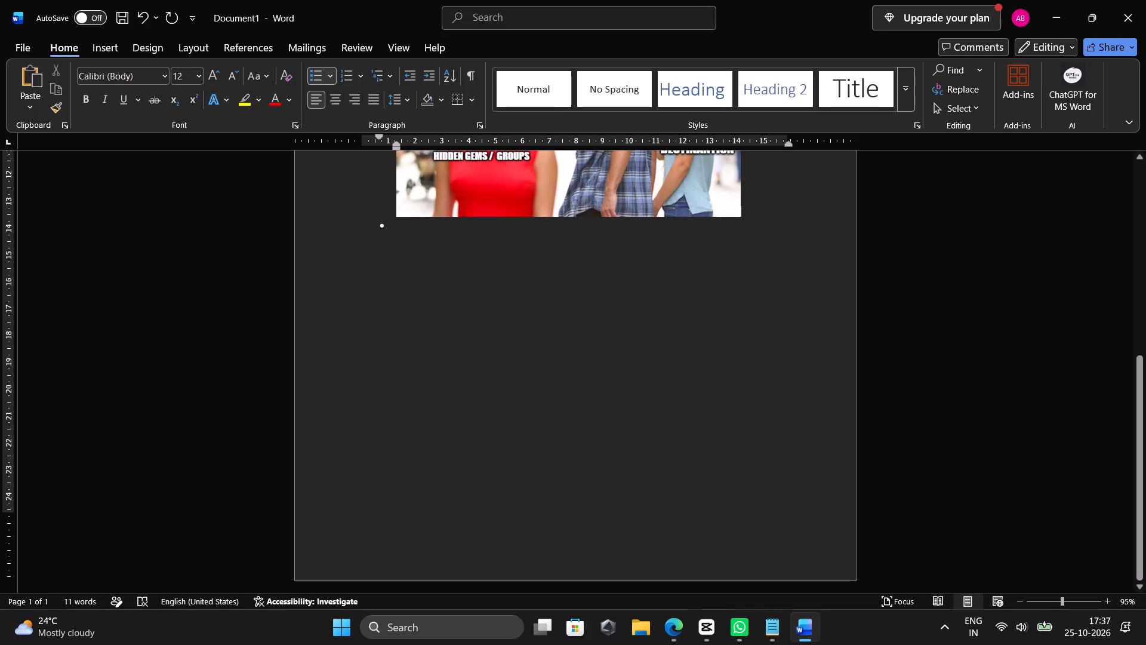
click(463, 245)
key(ctrl+v)
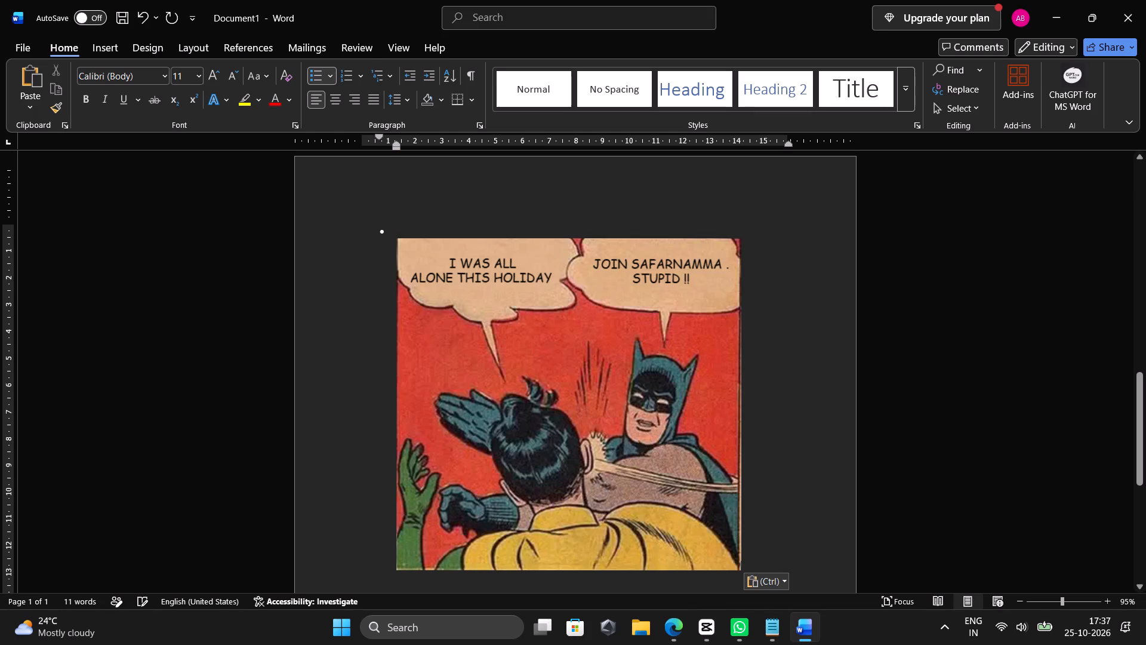
Switch back to the browser and return to Imgflip's Meme Templates page without saving the captioned template.
click(667, 637)
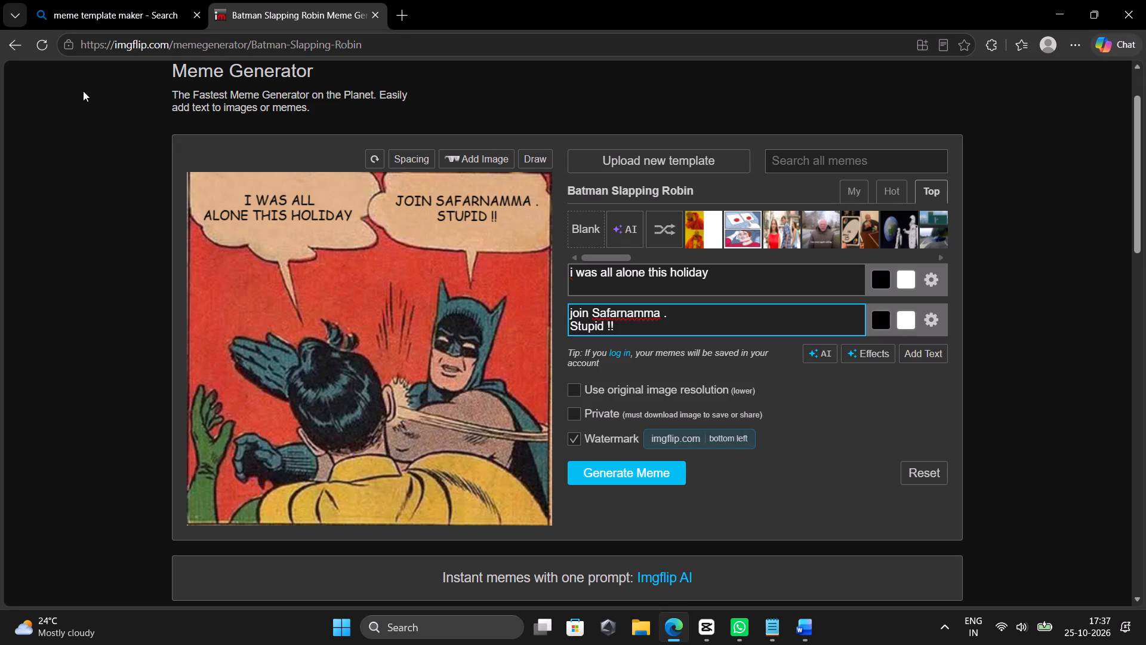
click(14, 35)
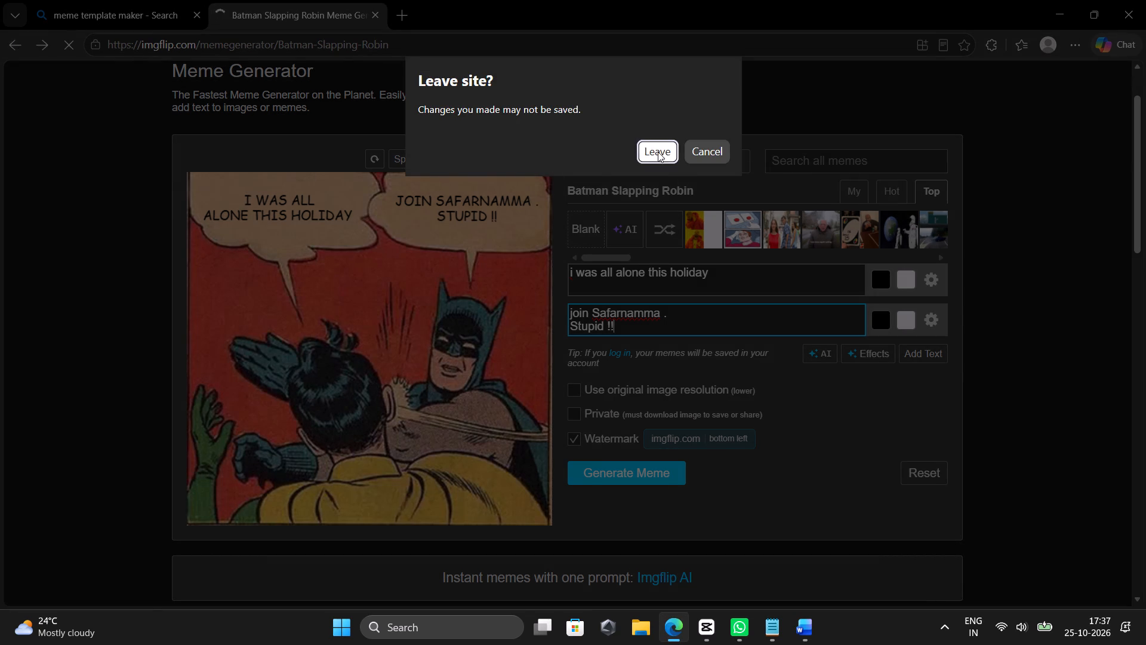
click(655, 149)
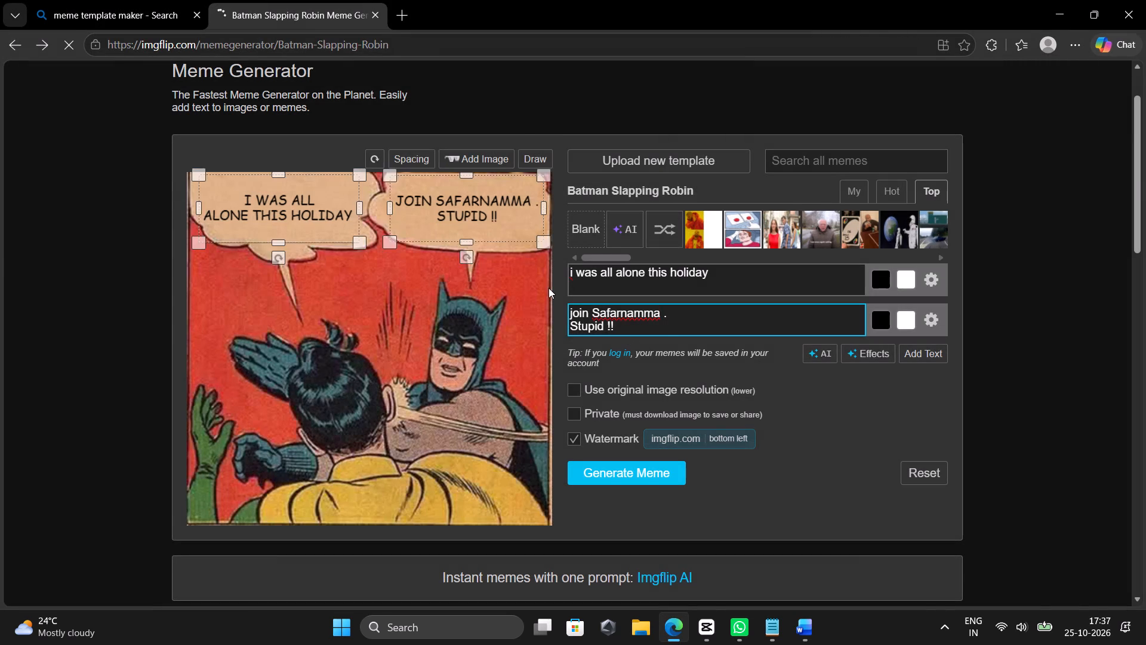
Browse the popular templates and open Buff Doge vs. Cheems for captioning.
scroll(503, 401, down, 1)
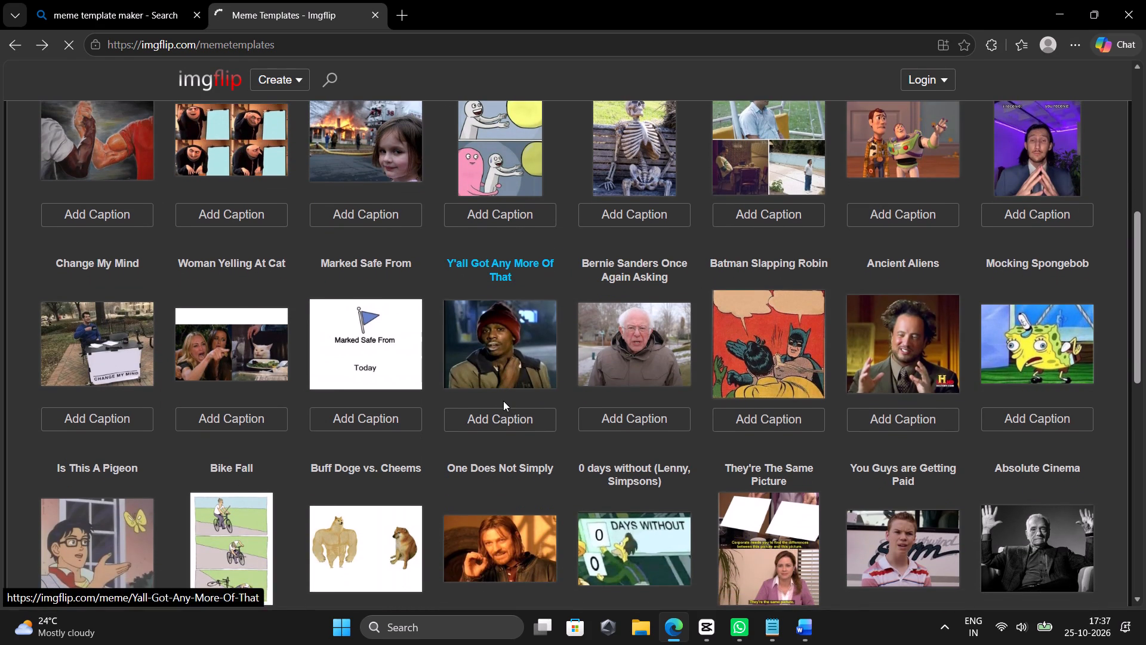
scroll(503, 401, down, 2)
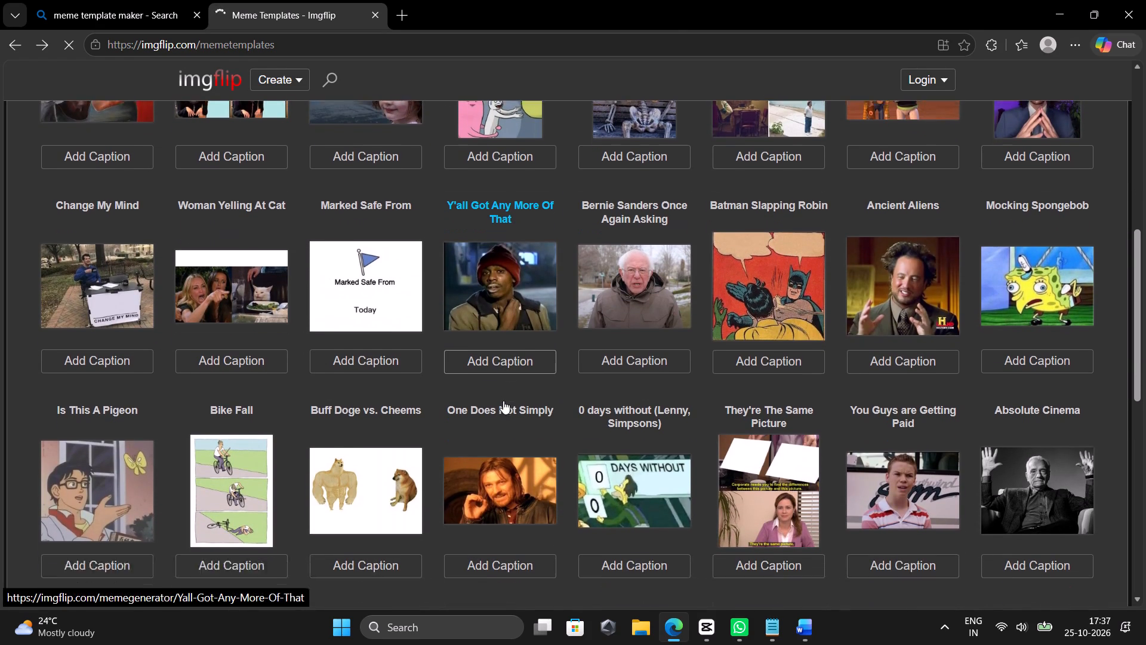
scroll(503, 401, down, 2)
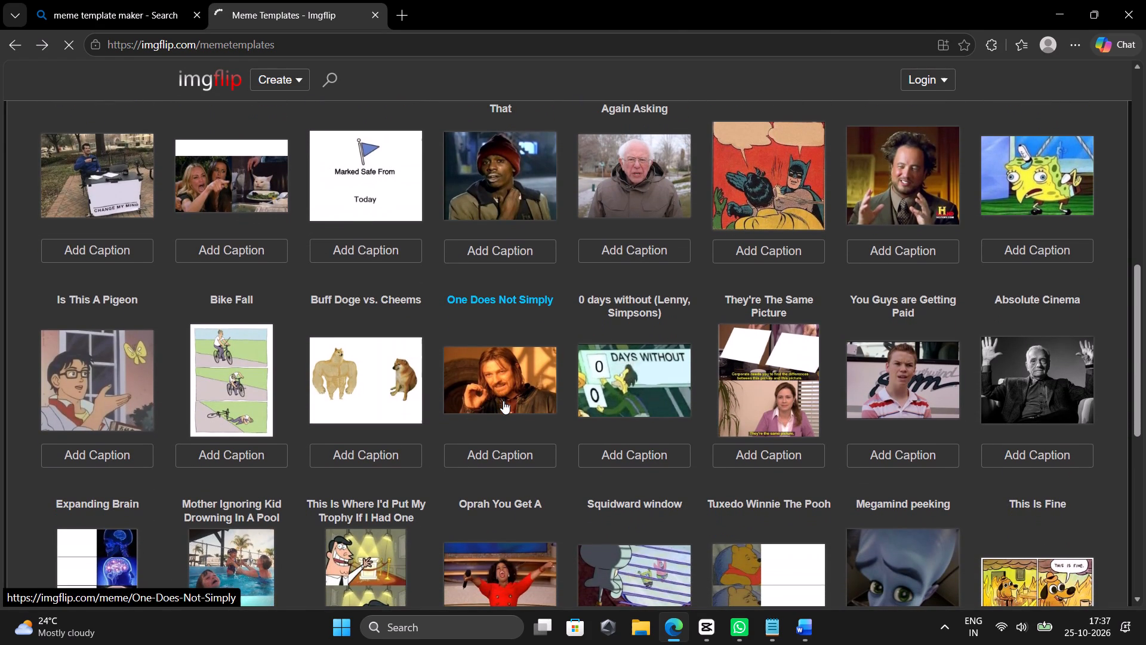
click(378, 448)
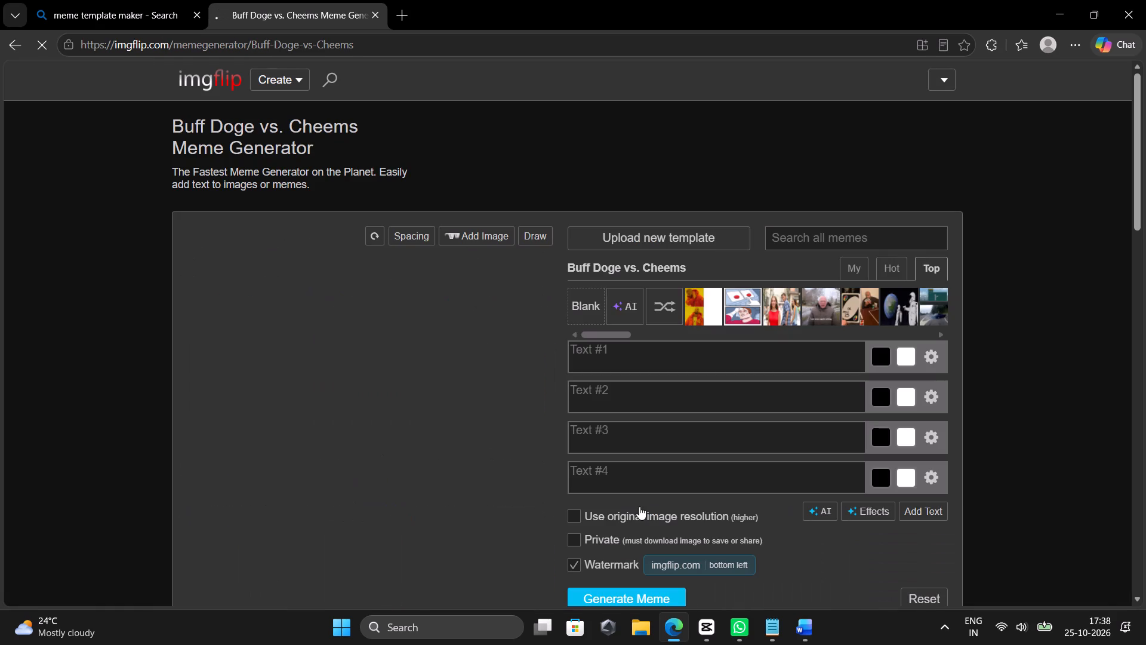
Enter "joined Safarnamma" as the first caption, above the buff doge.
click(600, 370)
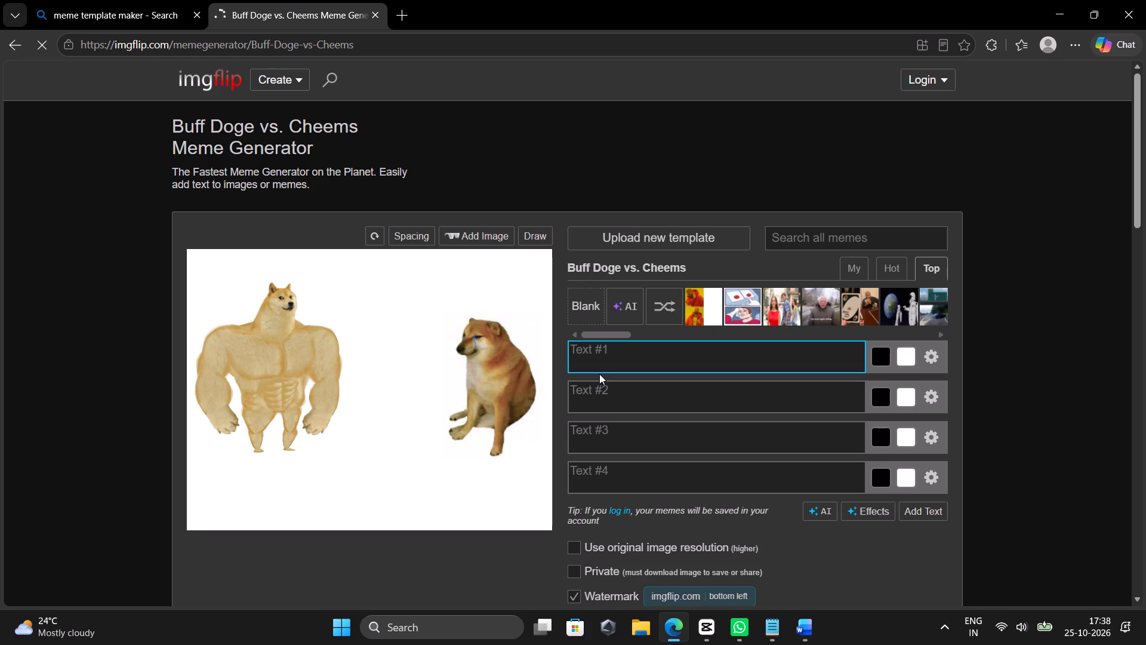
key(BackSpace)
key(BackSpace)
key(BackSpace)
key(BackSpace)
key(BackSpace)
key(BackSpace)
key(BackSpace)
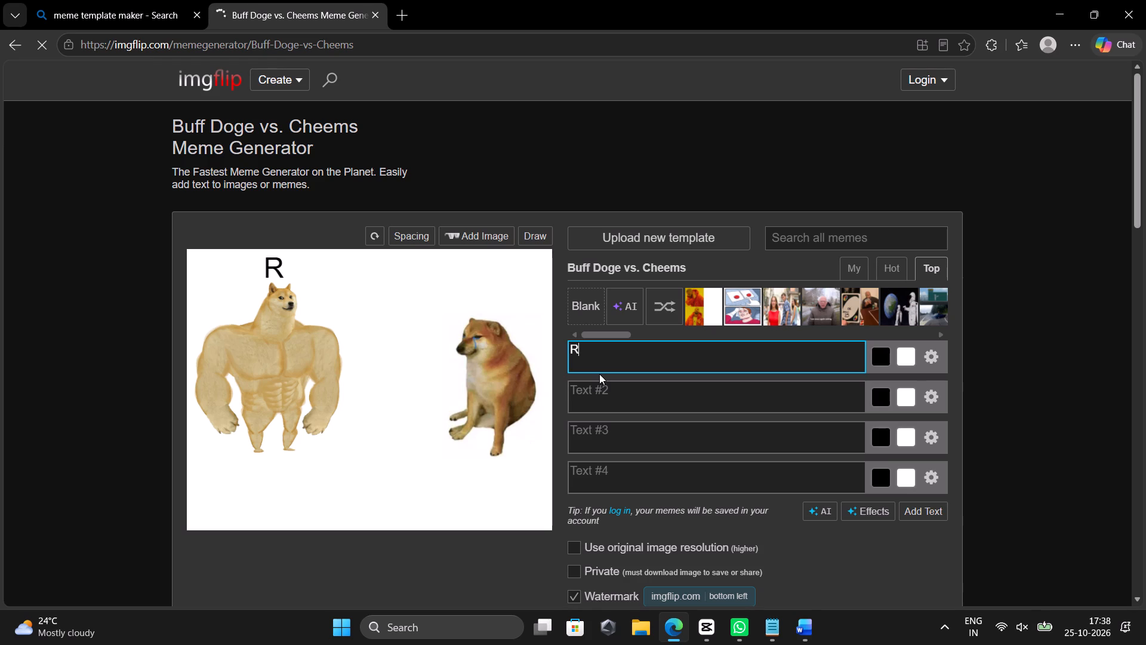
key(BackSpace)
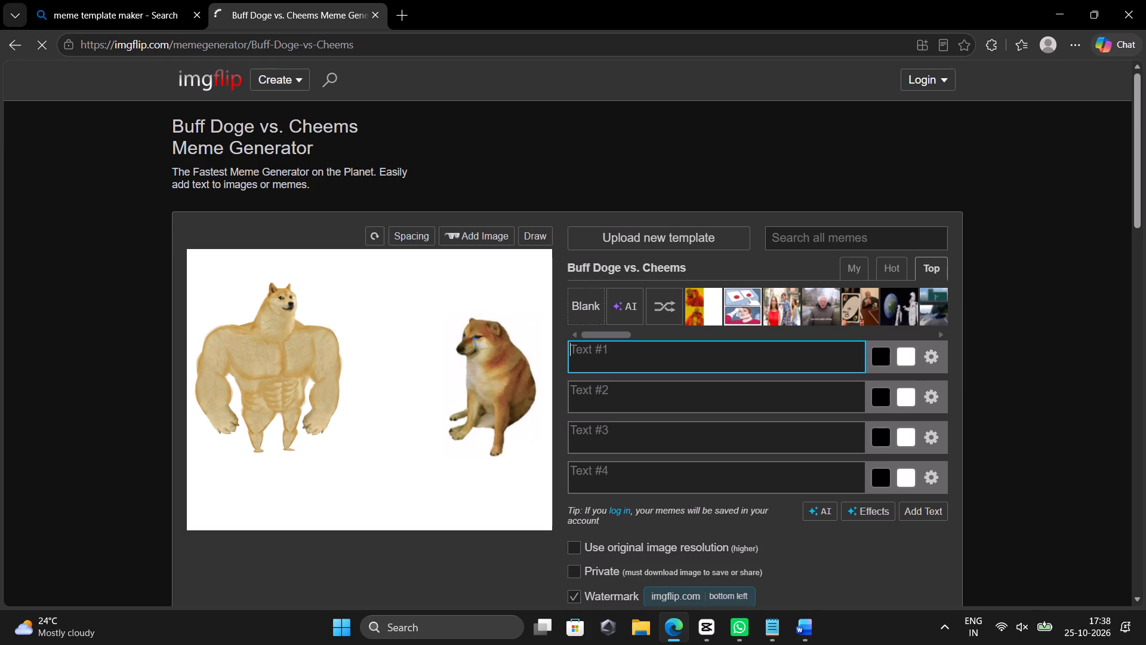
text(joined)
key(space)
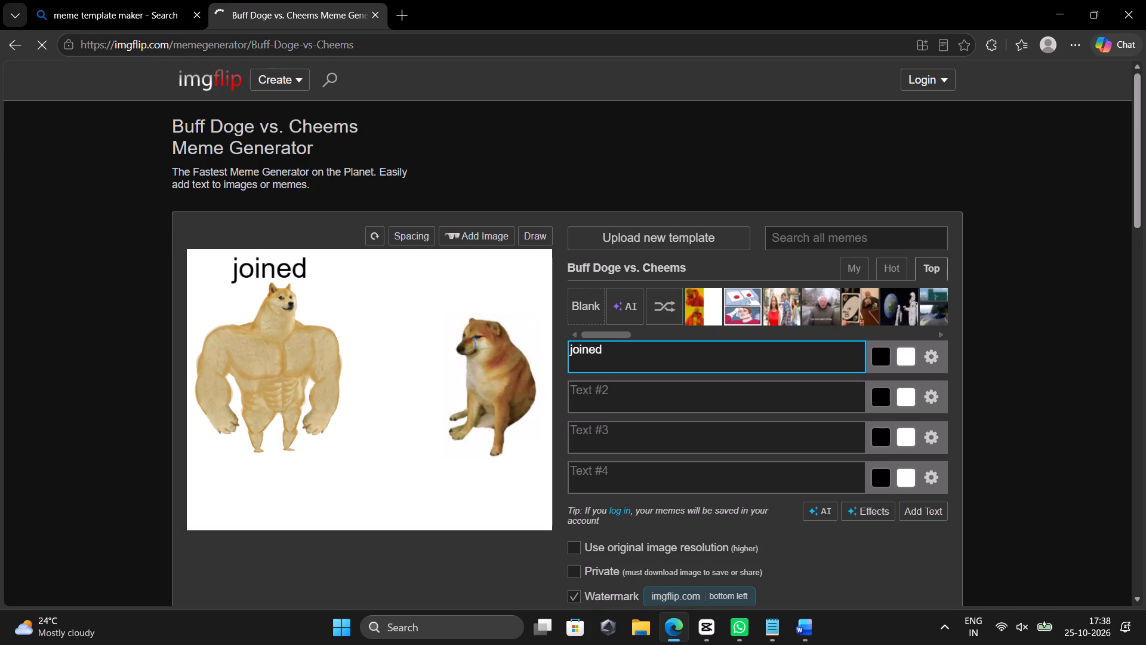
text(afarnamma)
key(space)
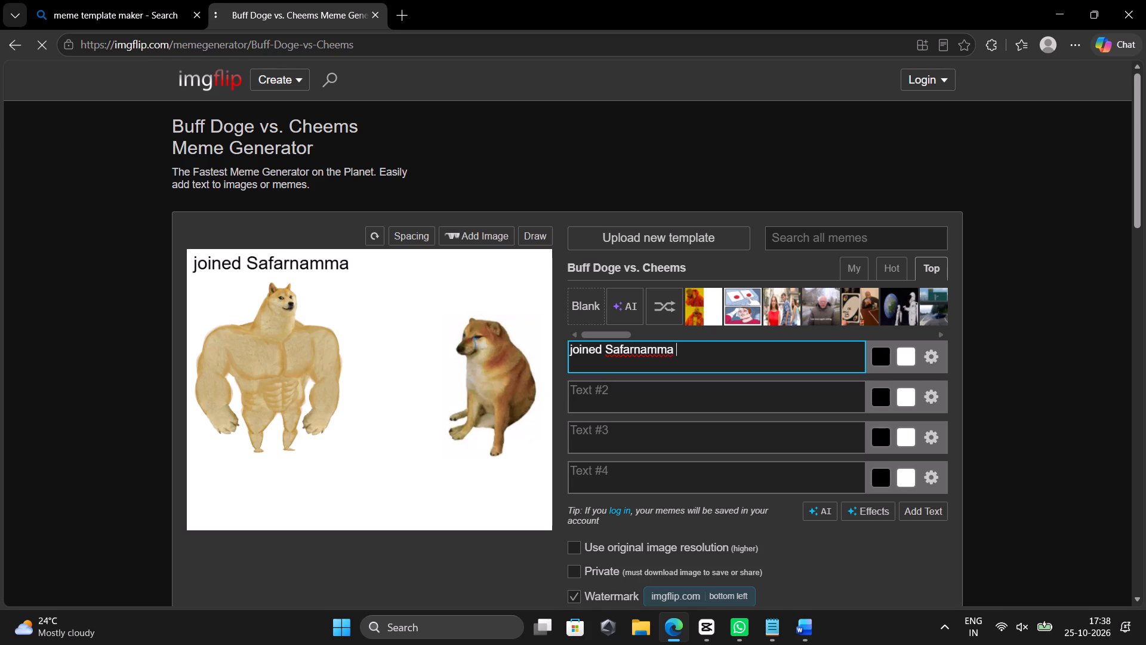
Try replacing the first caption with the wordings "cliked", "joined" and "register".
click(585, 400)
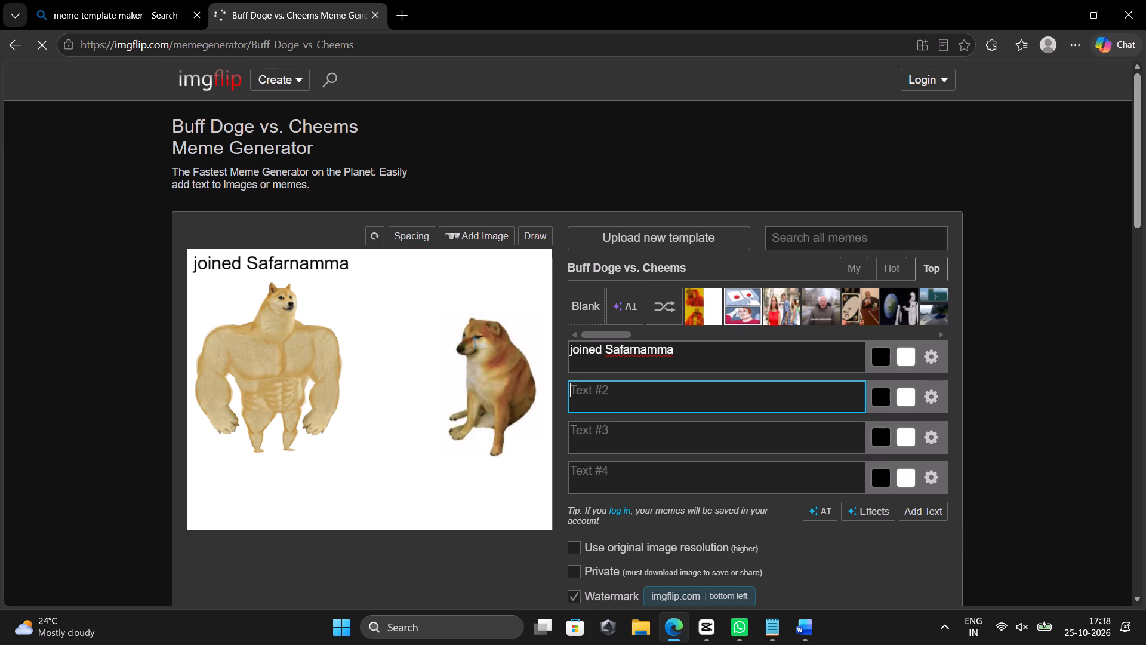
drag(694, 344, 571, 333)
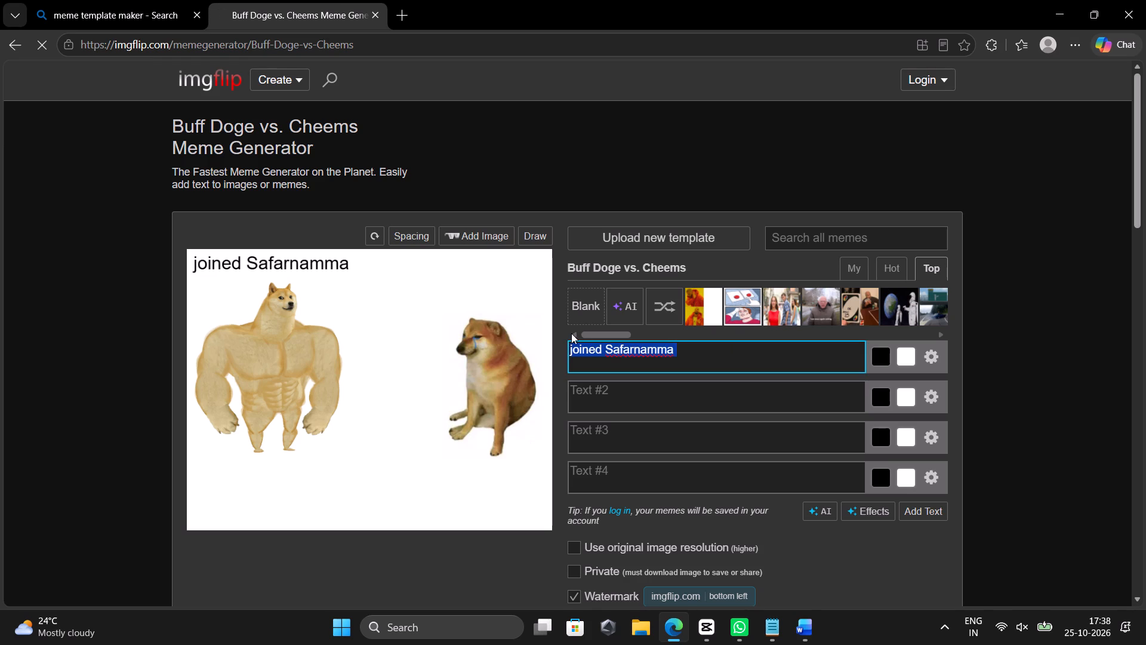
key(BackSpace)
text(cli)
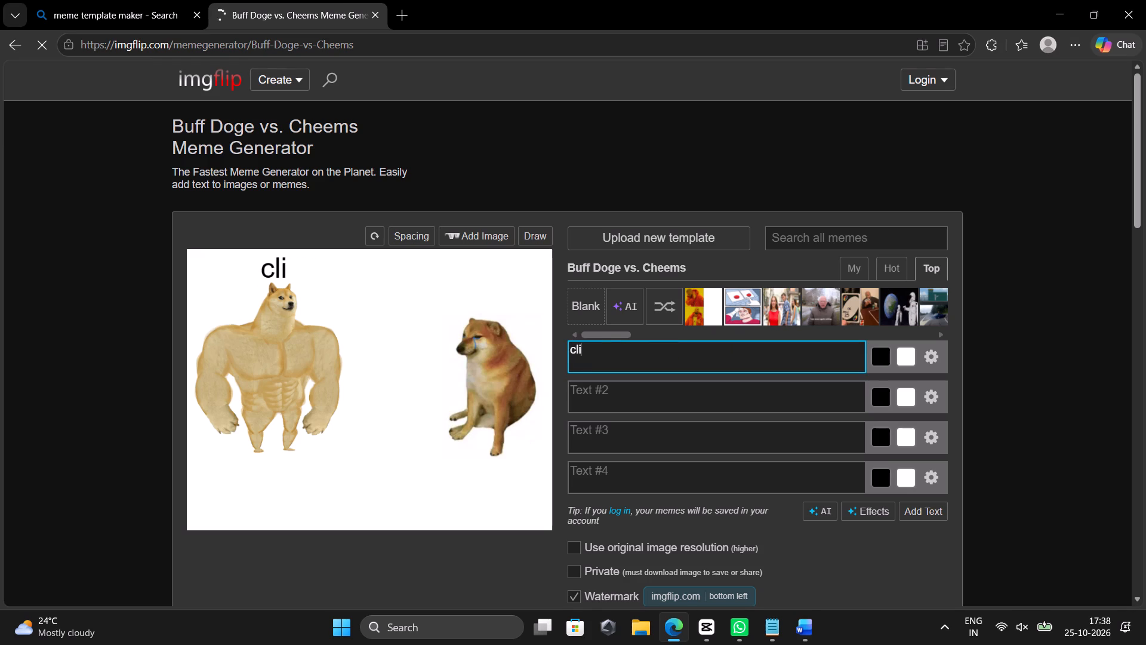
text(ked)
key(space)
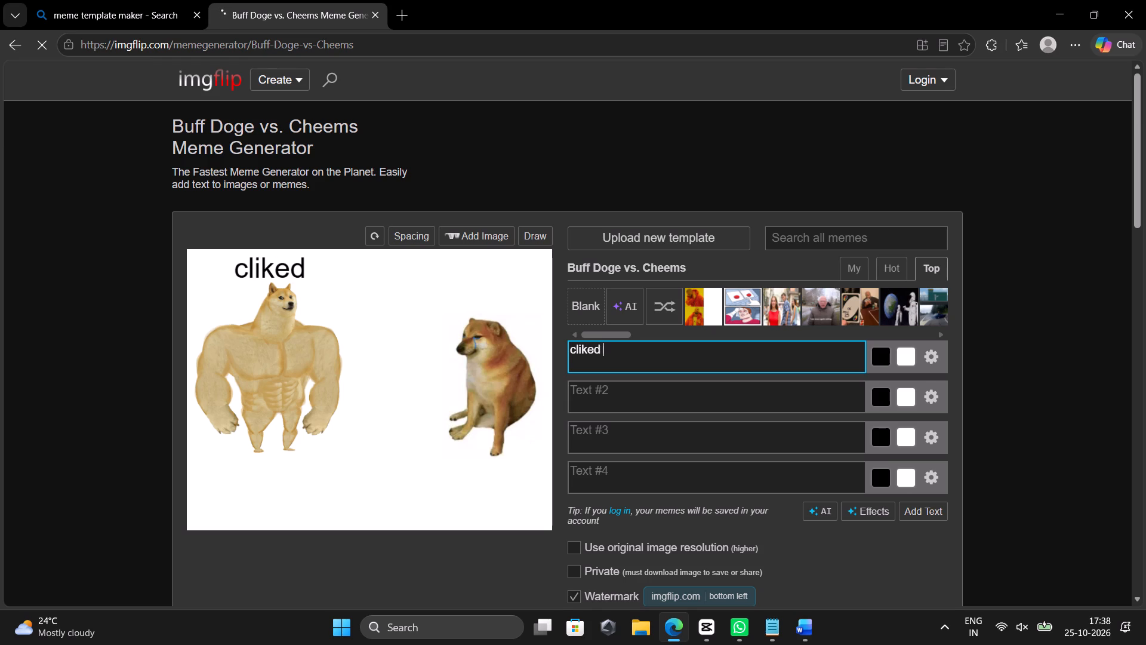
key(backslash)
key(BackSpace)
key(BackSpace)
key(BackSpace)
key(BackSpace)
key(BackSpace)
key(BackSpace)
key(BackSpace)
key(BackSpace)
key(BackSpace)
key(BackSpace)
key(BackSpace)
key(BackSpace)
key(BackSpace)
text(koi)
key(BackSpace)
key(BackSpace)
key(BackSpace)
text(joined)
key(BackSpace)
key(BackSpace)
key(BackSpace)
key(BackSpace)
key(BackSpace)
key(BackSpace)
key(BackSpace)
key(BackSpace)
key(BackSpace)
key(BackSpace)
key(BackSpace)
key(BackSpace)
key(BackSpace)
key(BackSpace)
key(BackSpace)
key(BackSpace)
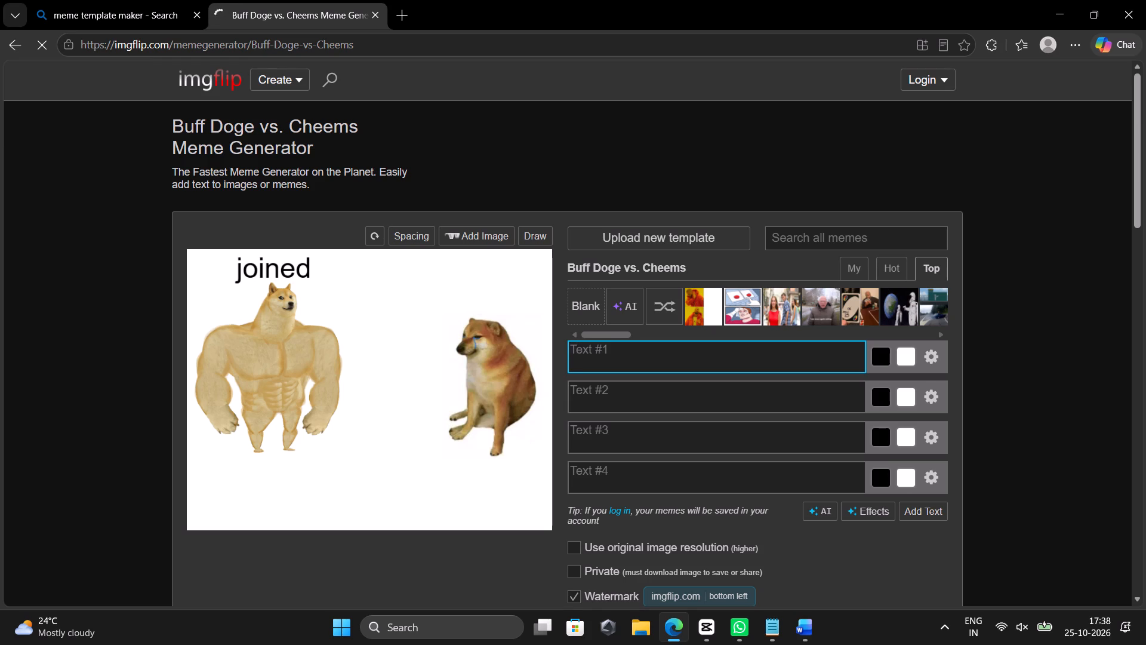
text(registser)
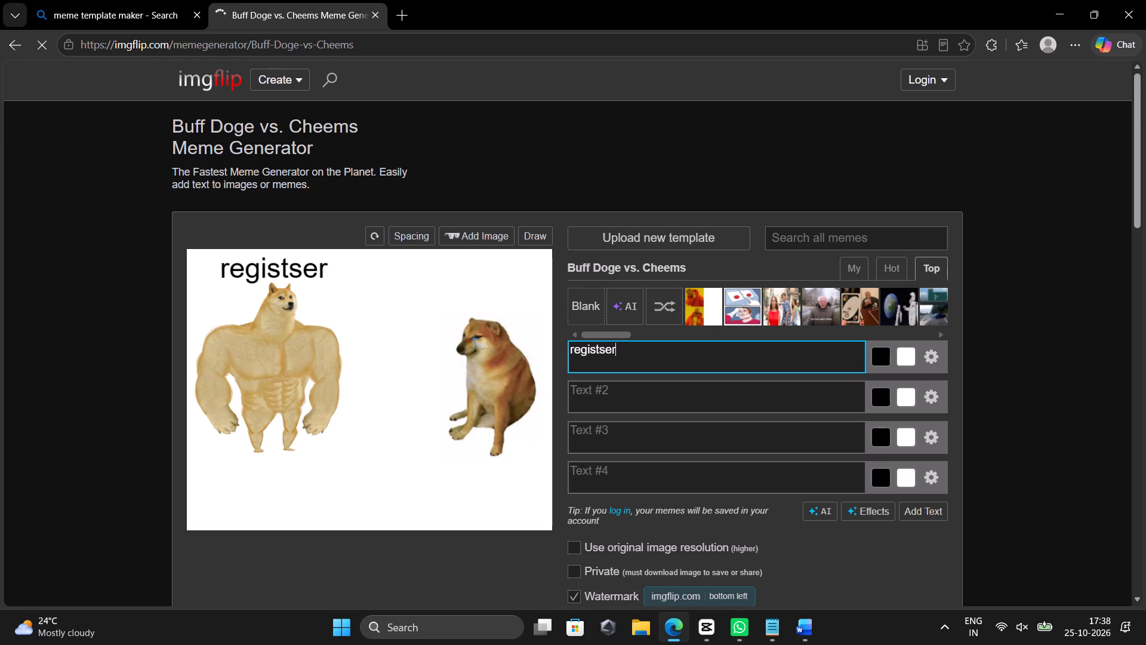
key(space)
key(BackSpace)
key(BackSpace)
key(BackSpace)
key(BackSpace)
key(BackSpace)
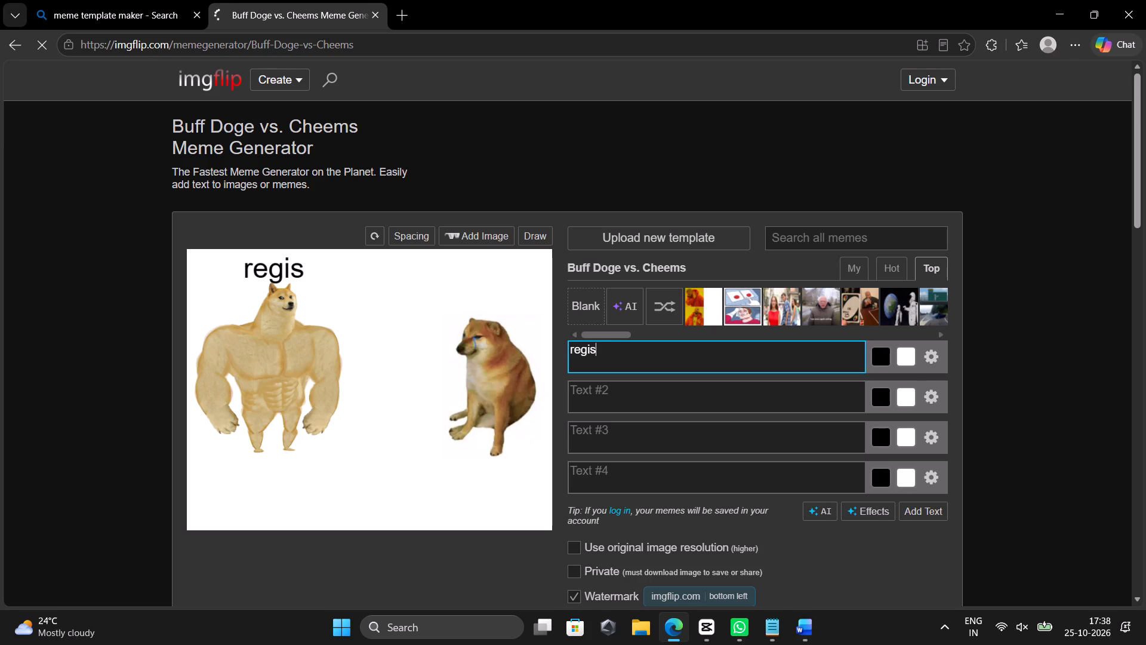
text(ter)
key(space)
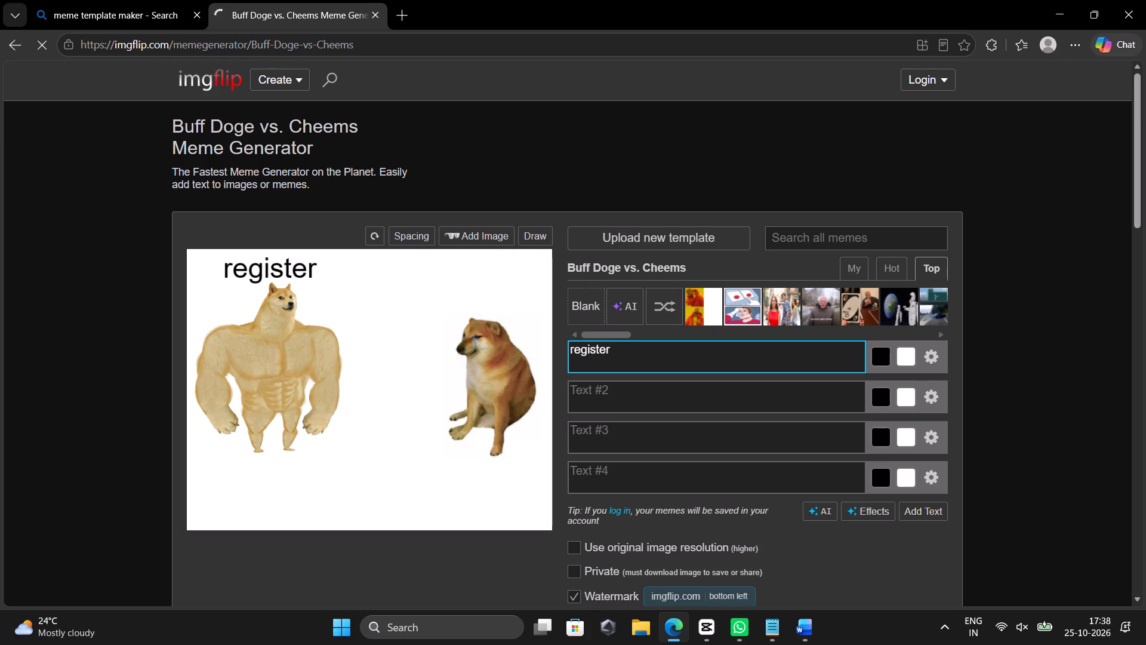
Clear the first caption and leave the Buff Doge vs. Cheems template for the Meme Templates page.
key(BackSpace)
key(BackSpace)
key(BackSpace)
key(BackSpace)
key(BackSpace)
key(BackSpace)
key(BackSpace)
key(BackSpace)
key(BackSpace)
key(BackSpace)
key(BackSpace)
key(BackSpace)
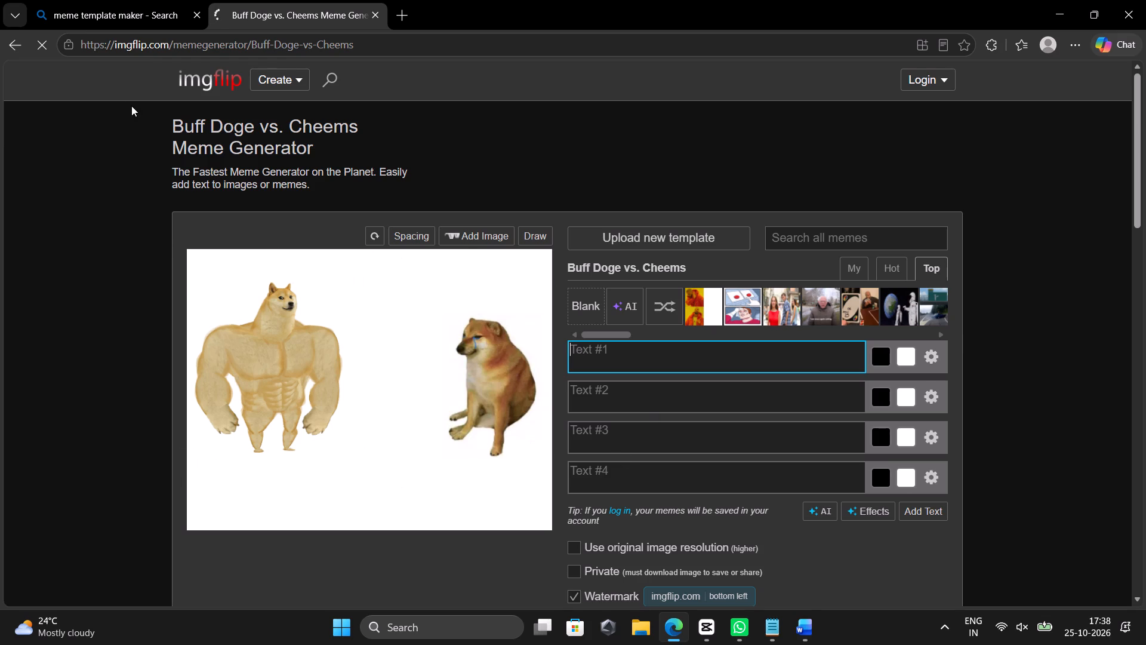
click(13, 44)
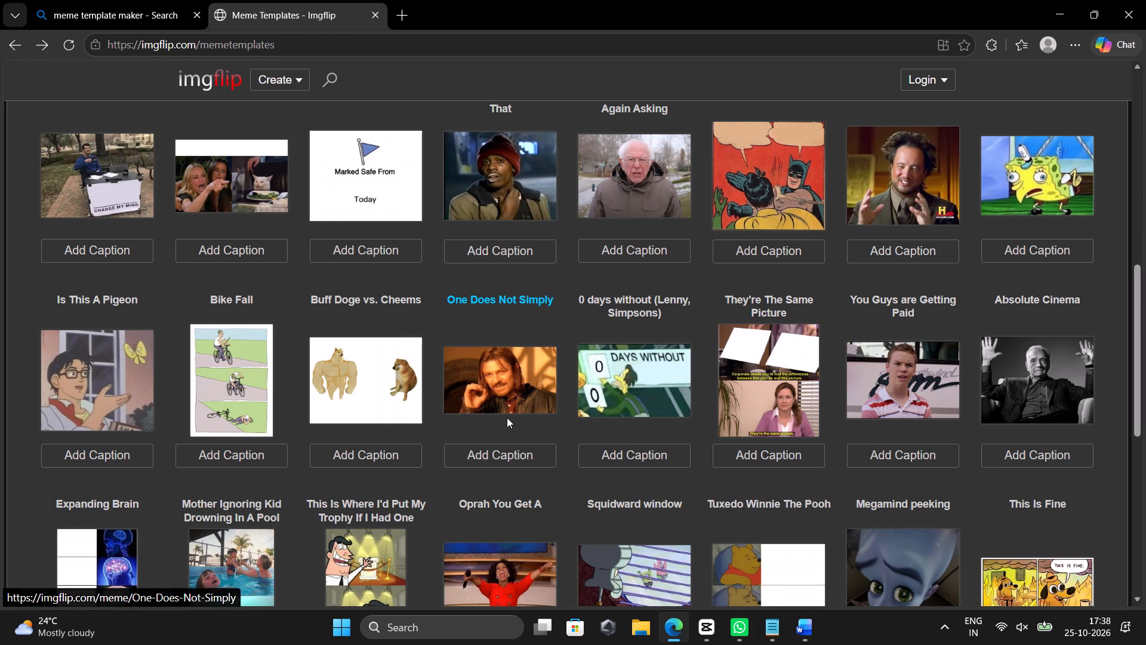
Look through the first page of popular meme templates for another one to caption.
scroll(507, 417, down, 1)
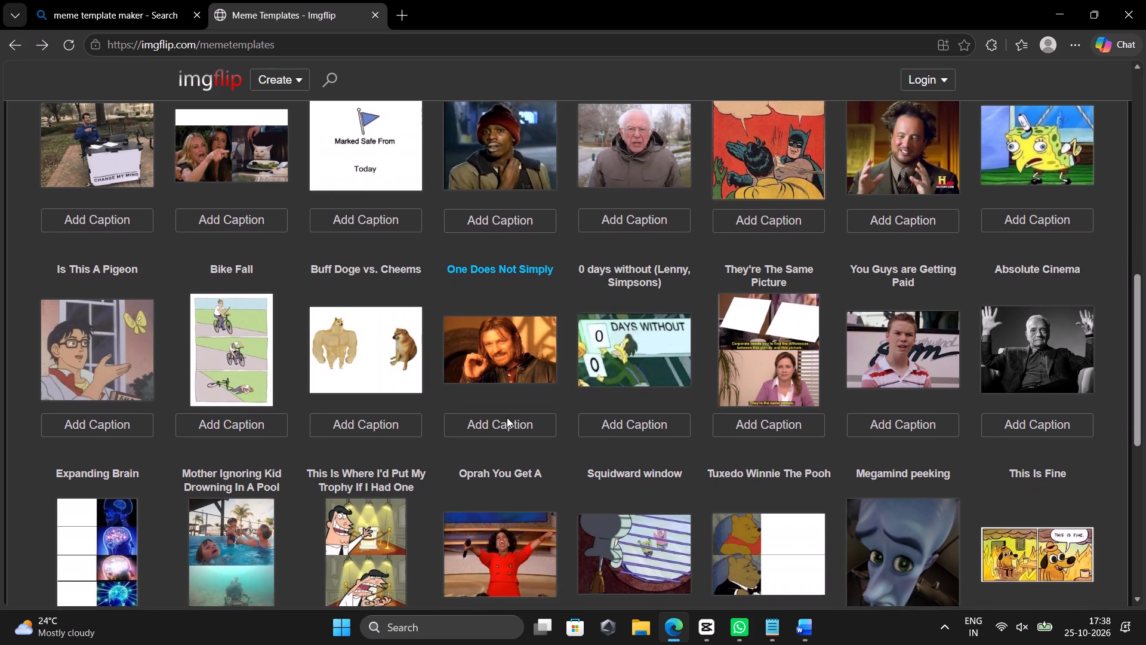
scroll(507, 417, down, 1)
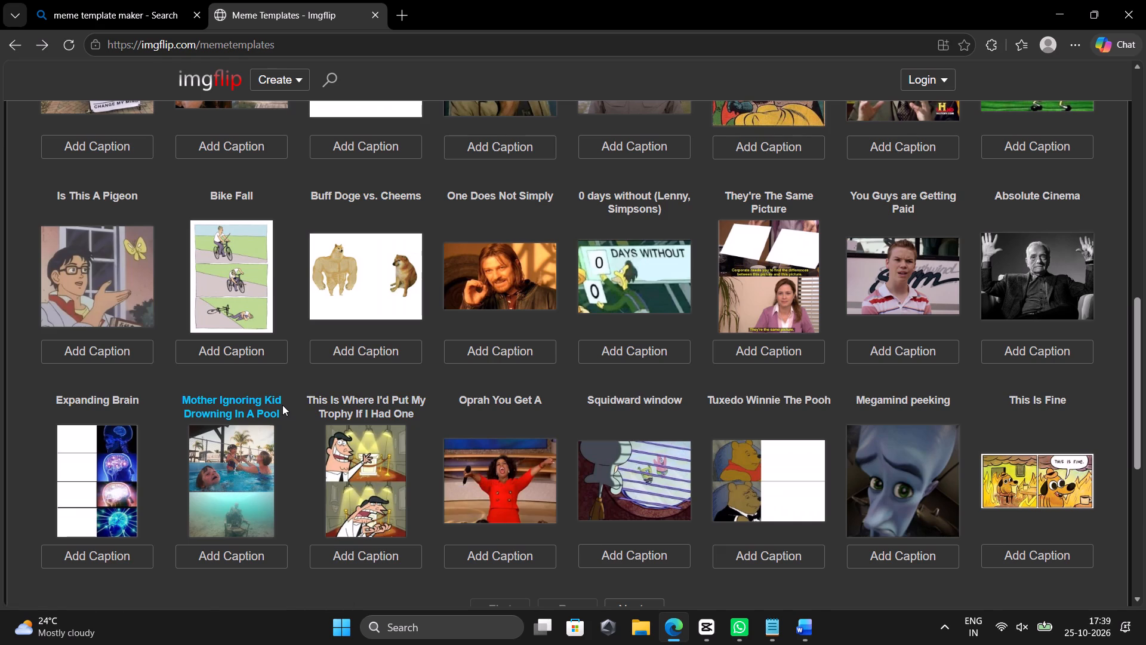
scroll(798, 376, down, 1)
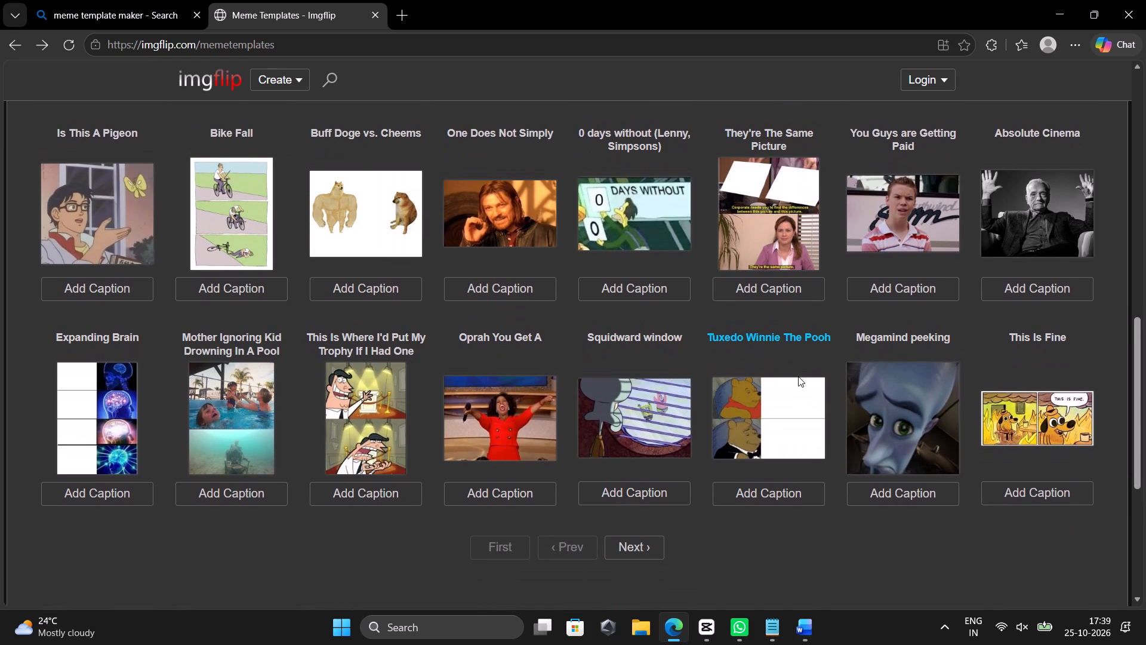
scroll(492, 448, down, 1)
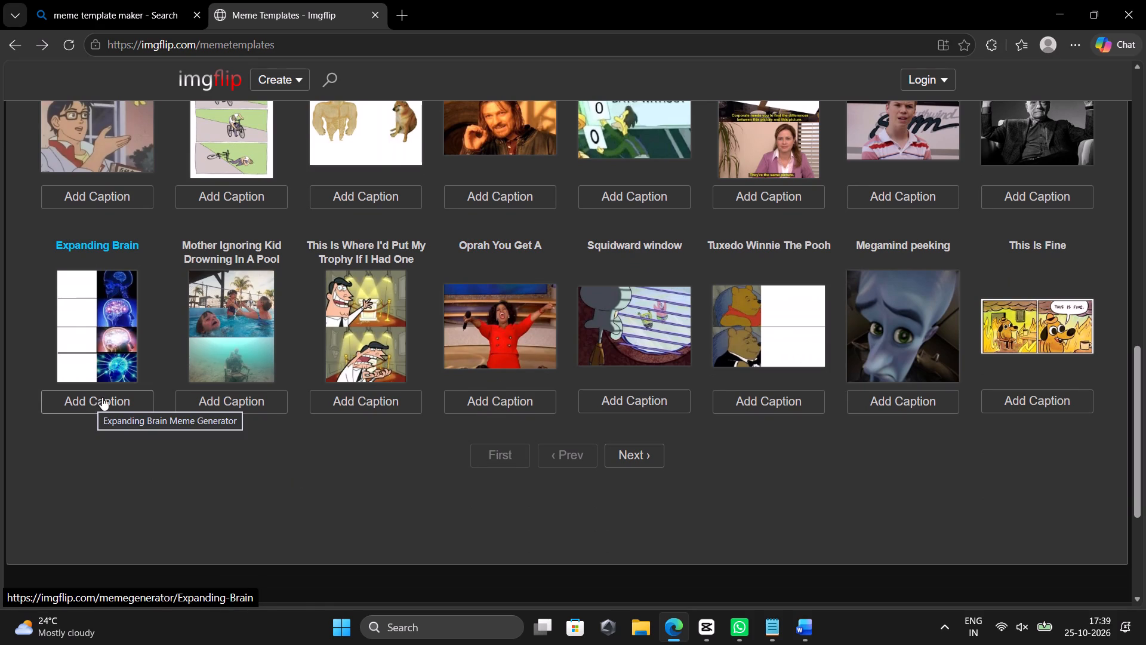
scroll(430, 383, up, 5)
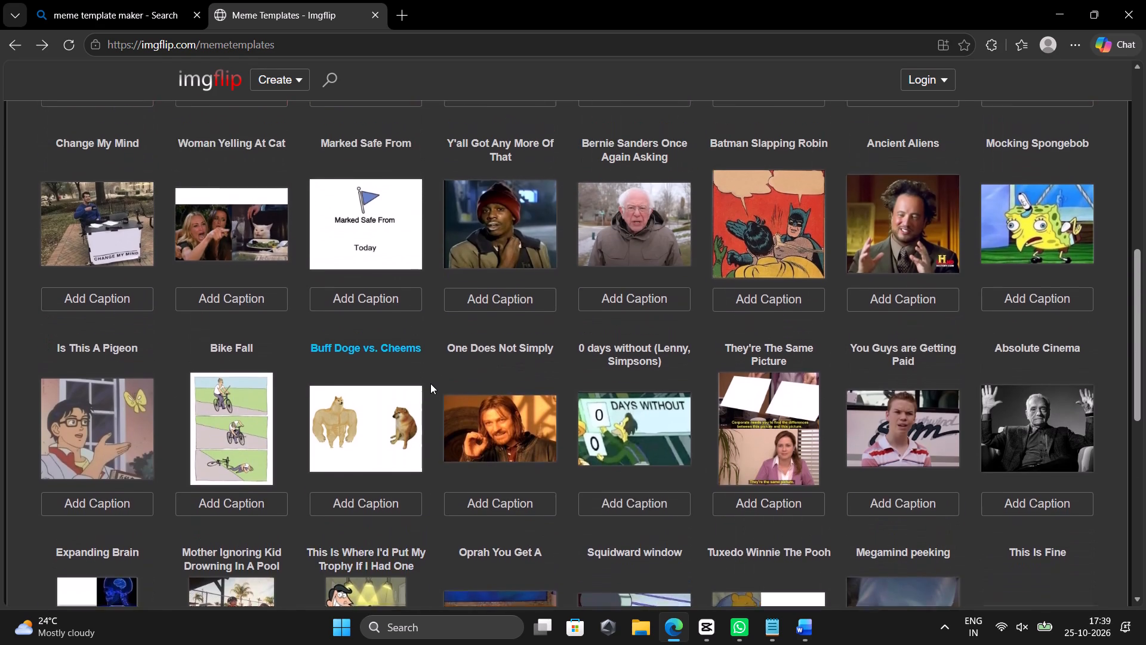
scroll(430, 383, up, 1)
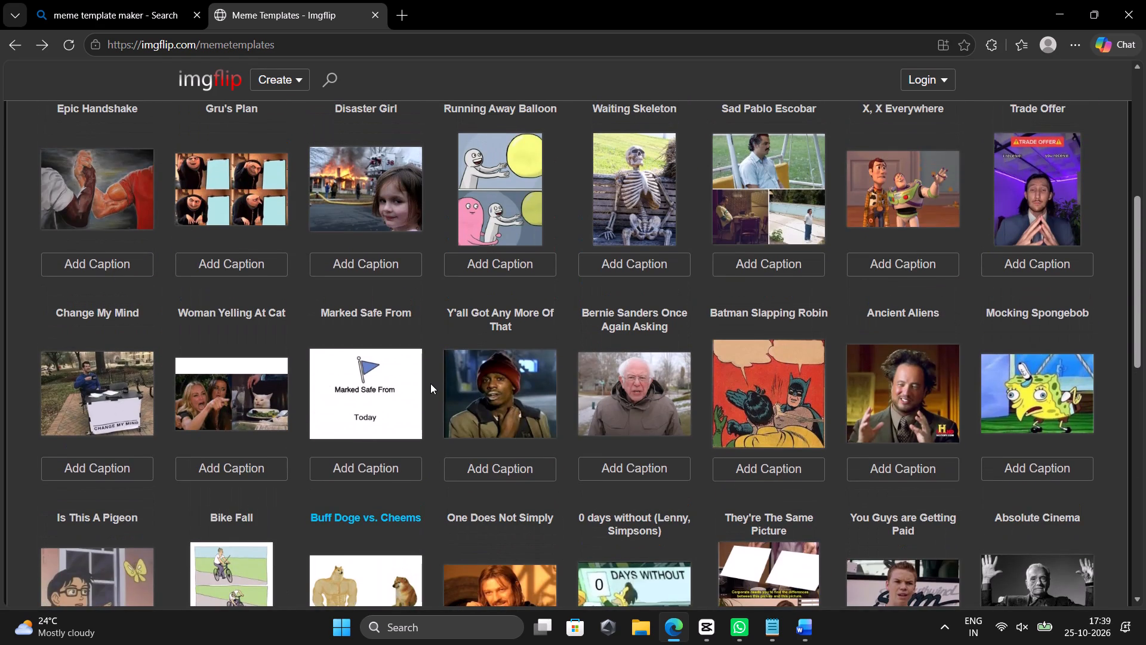
scroll(430, 383, up, 1)
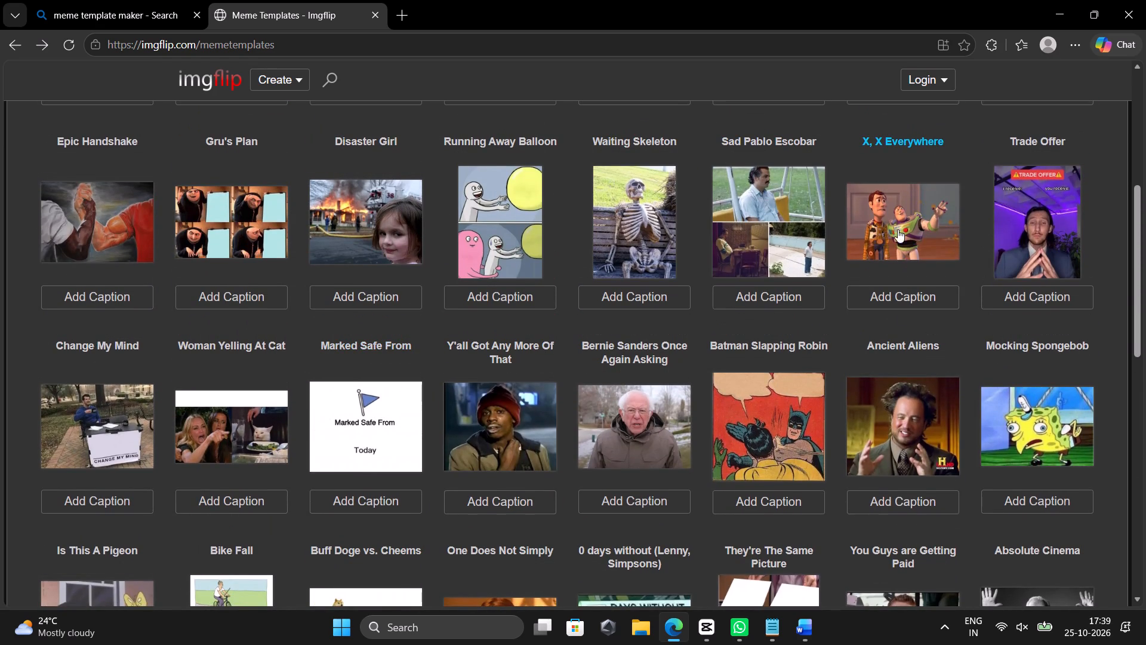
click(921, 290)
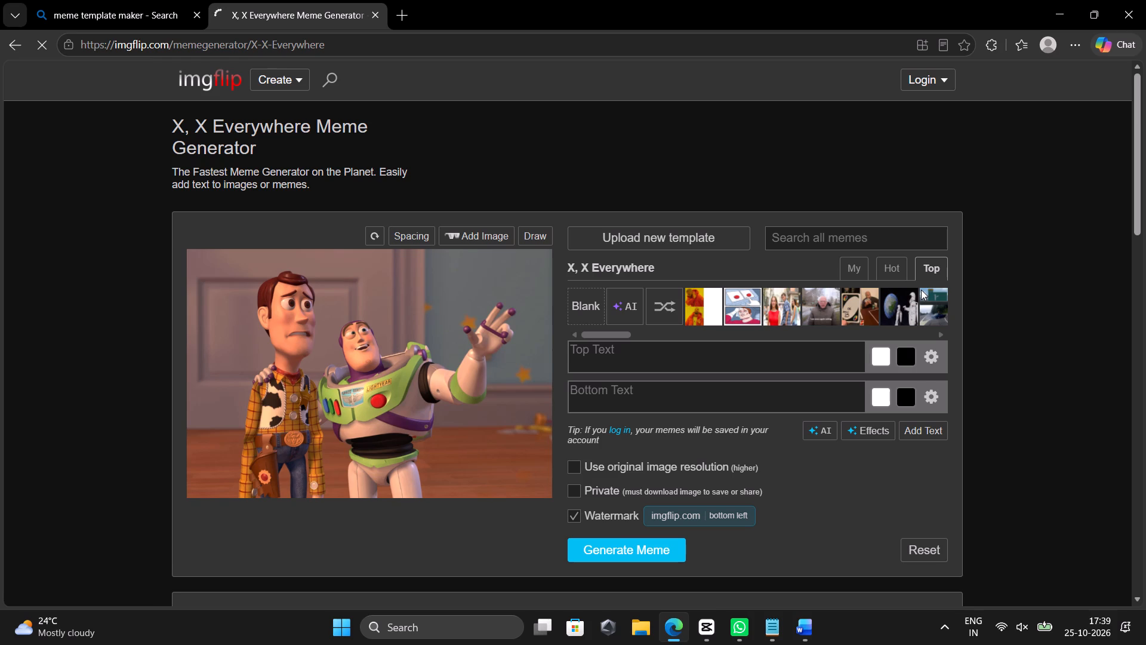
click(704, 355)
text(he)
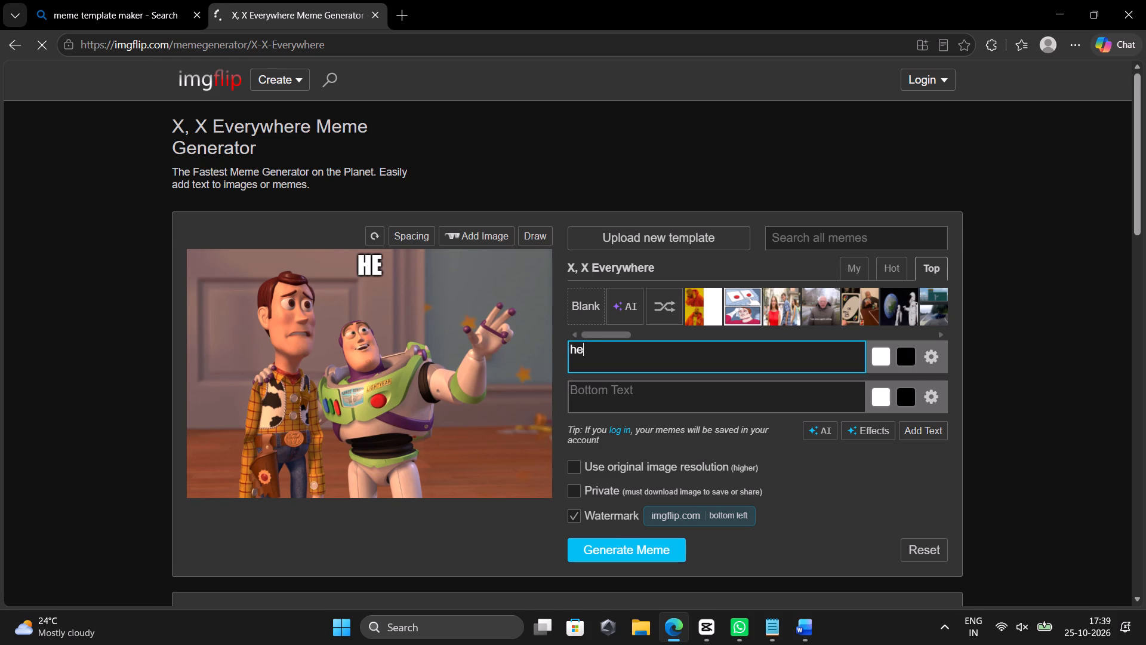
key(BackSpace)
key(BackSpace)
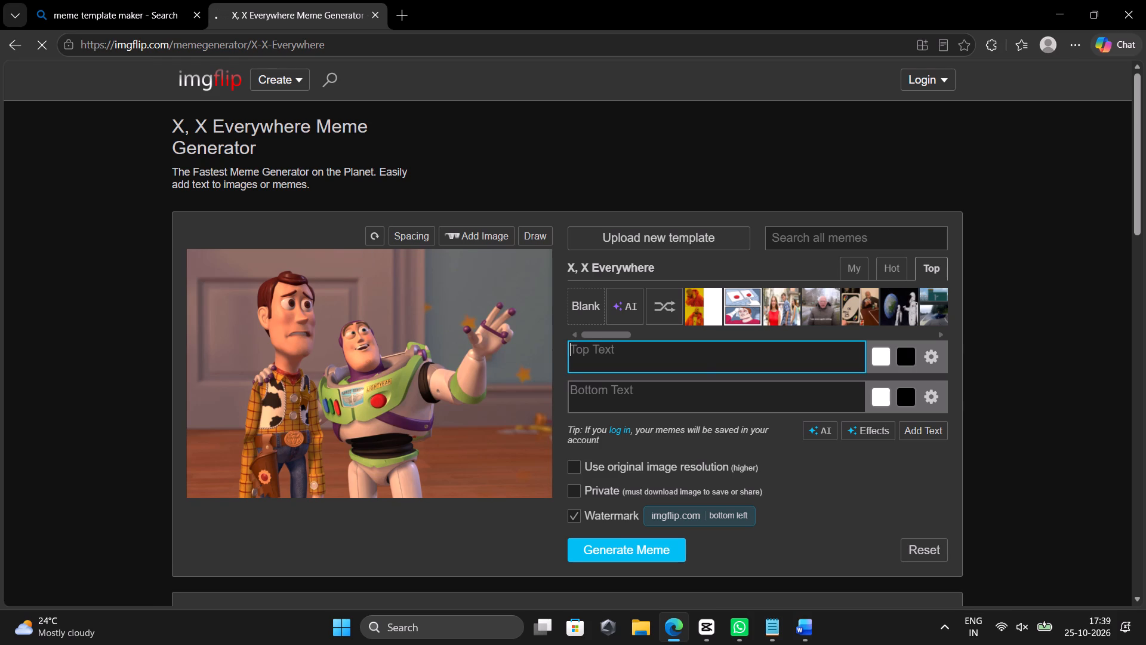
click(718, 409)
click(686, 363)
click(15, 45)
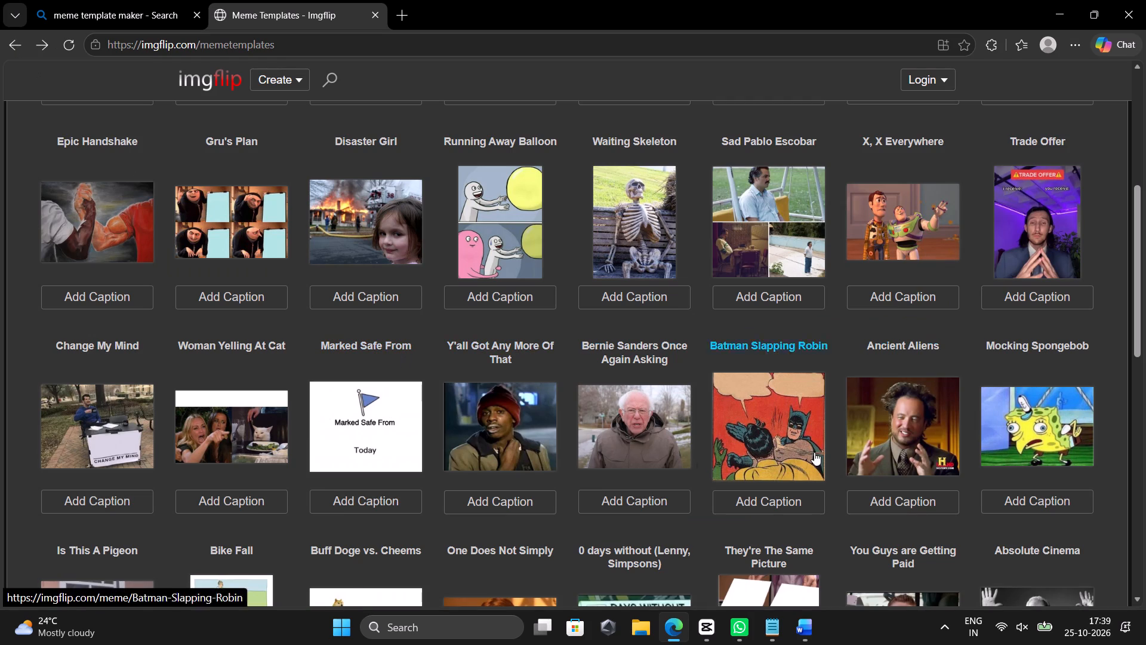
Go to the second page of meme templates and open George Bush 9/11 for captioning.
scroll(1008, 414, down, 7)
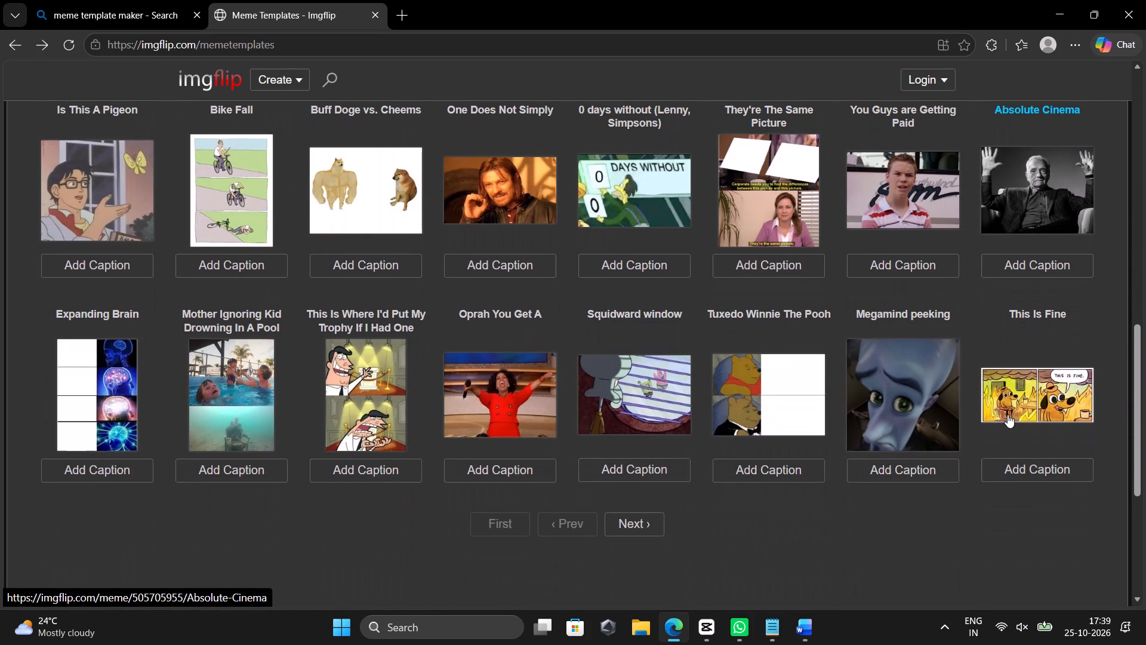
click(630, 514)
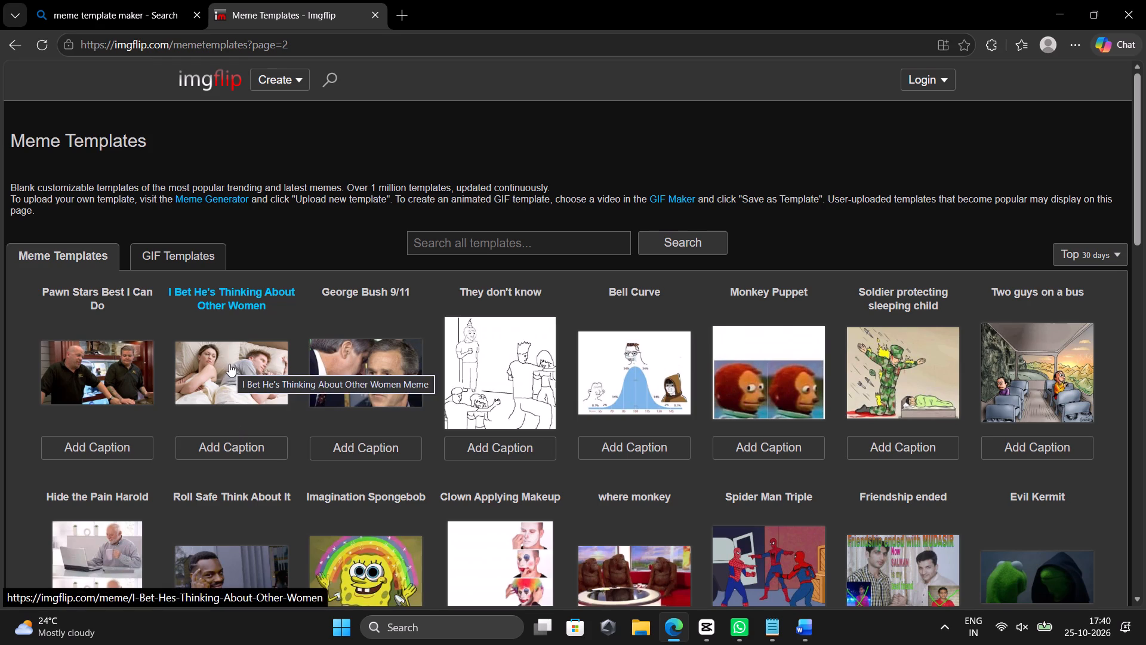
click(382, 438)
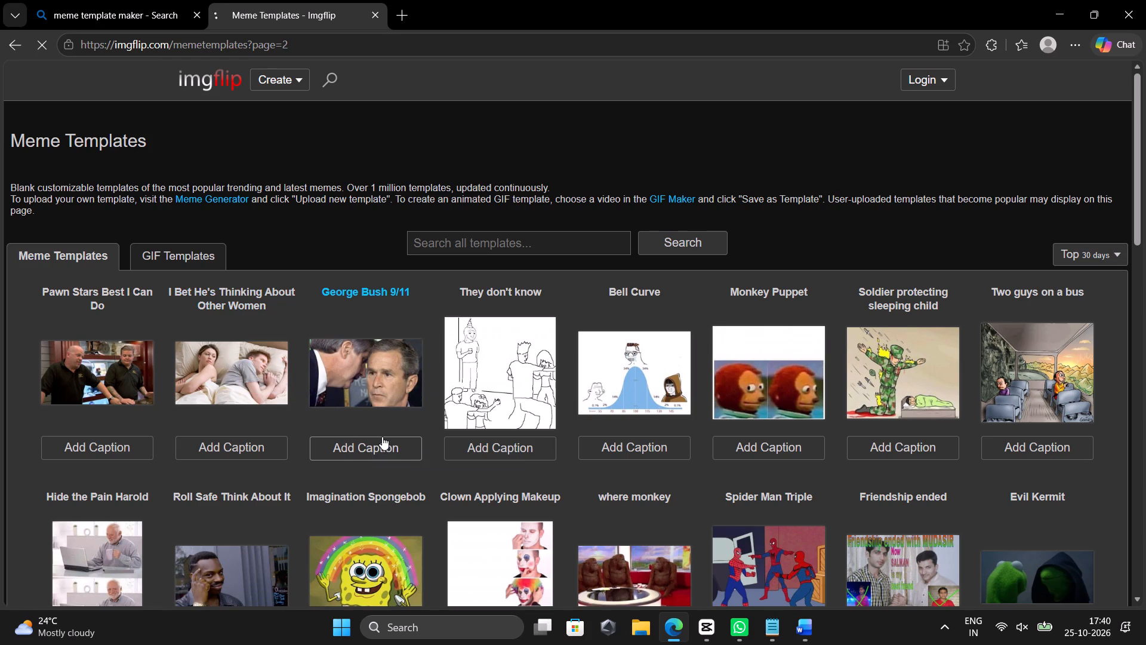
click(396, 369)
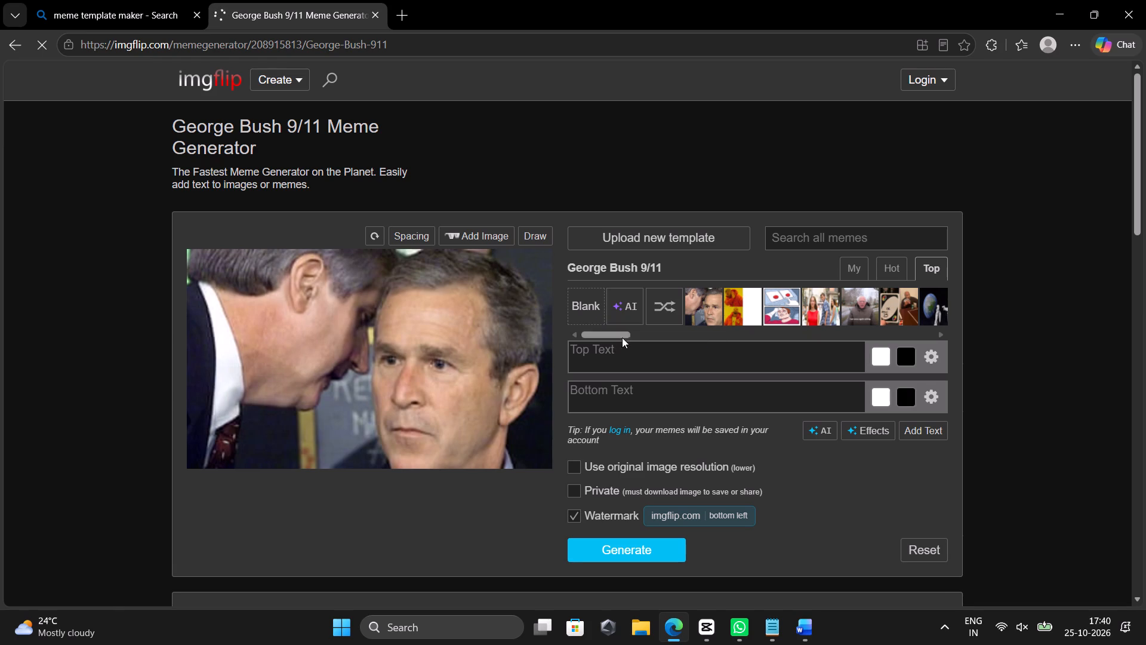
Start the top caption of the George Bush 9/11 meme with "sir we have".
click(638, 363)
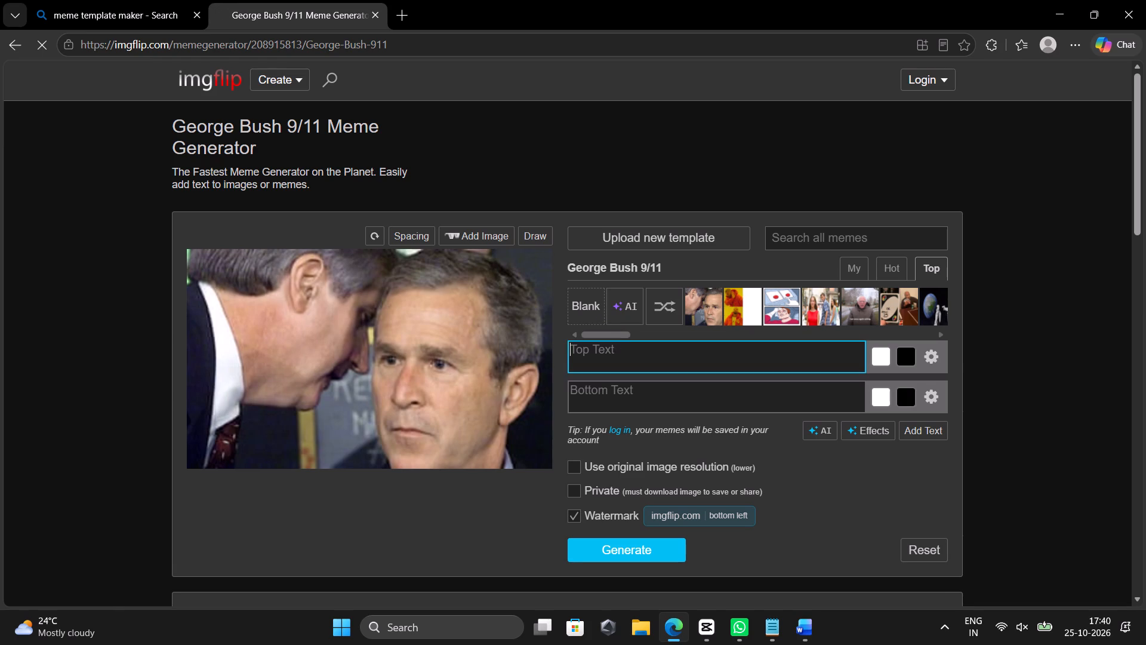
text(sir)
key(space)
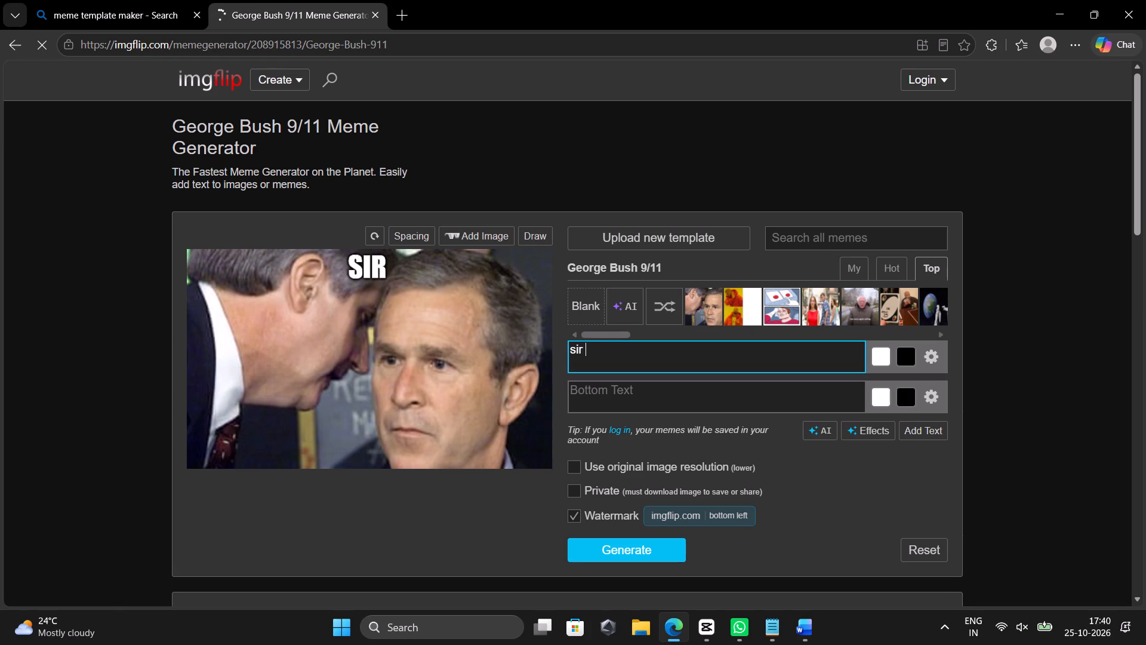
text(we ha e)
key(BackSpace)
key(BackSpace)
text(ve)
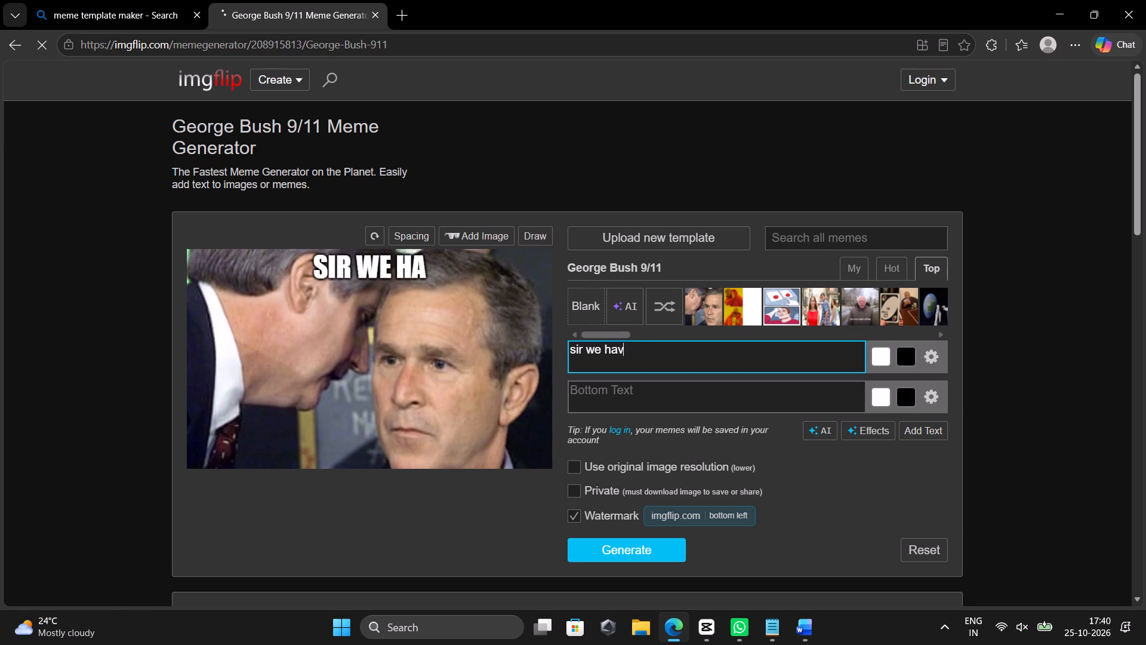
key(space)
key(l)
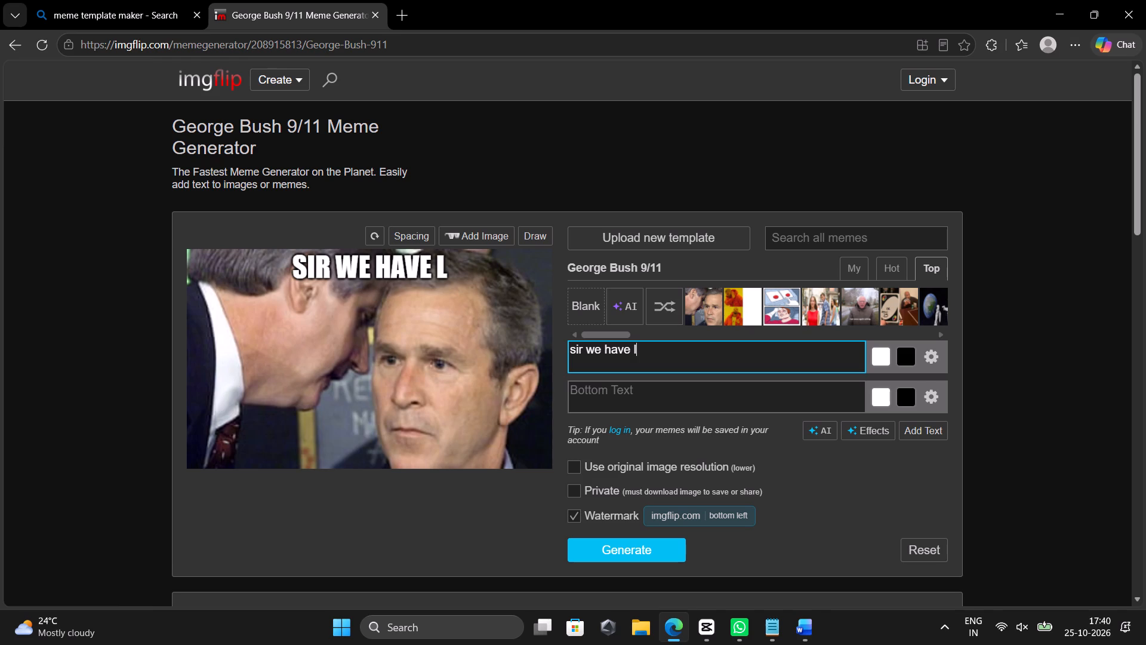
Replace the top caption's wording after "sir" with "Safarnamma has lauched".
key(BackSpace)
key(BackSpace)
key(BackSpace)
key(BackSpace)
key(BackSpace)
key(BackSpace)
key(BackSpace)
key(BackSpace)
key(BackSpace)
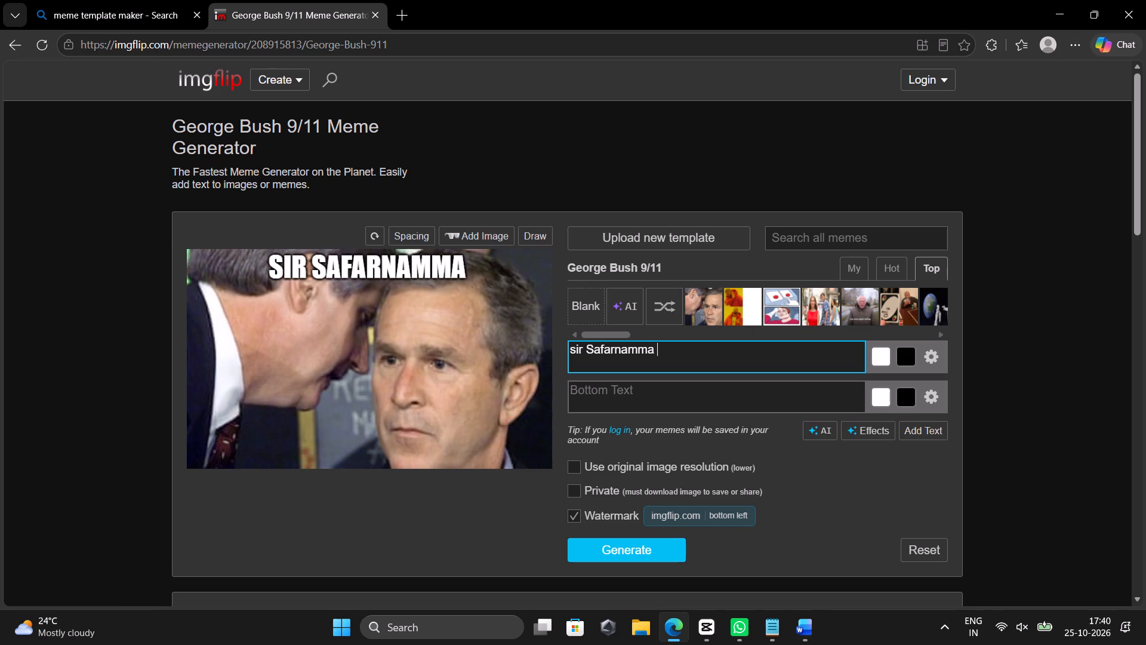
text(has)
key(space)
text(lauched)
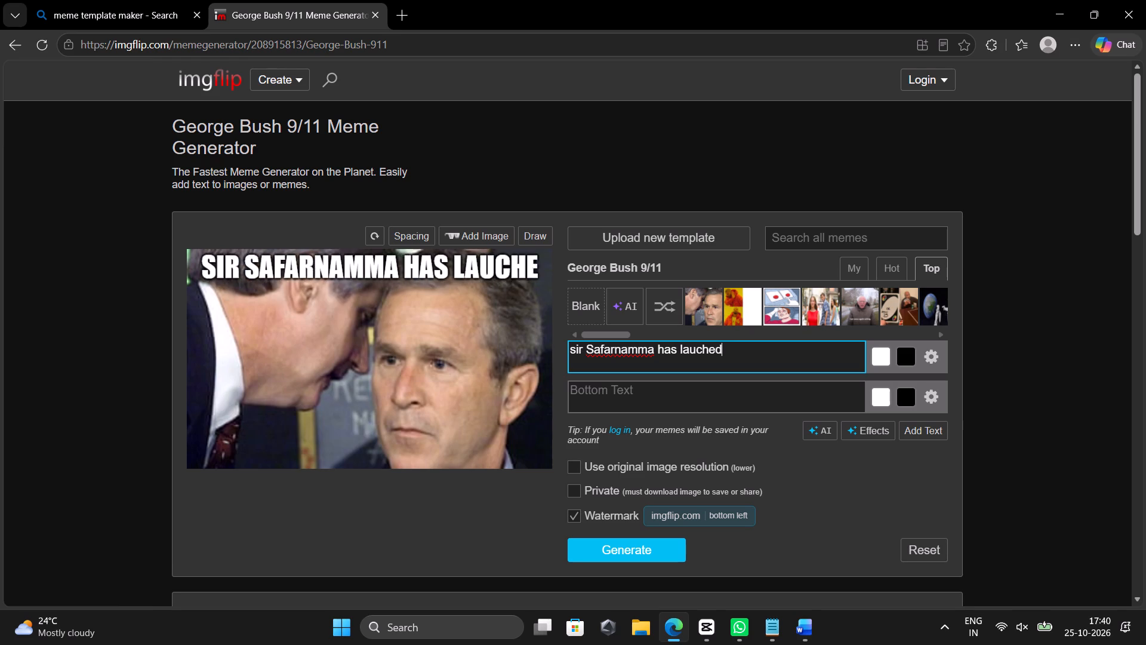
key(space)
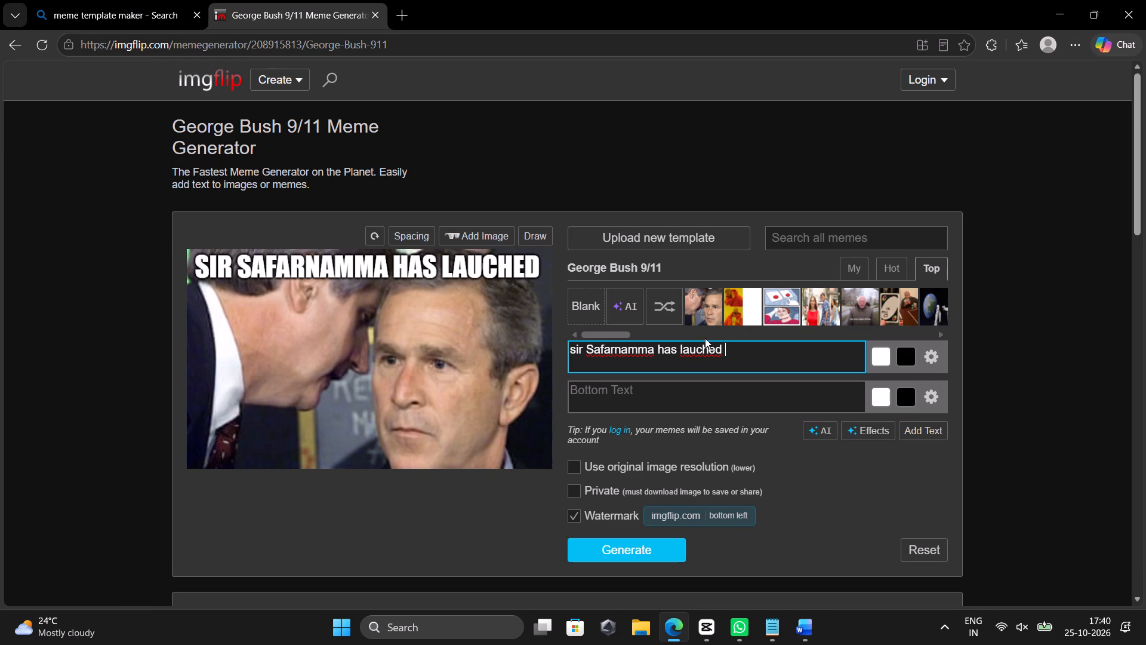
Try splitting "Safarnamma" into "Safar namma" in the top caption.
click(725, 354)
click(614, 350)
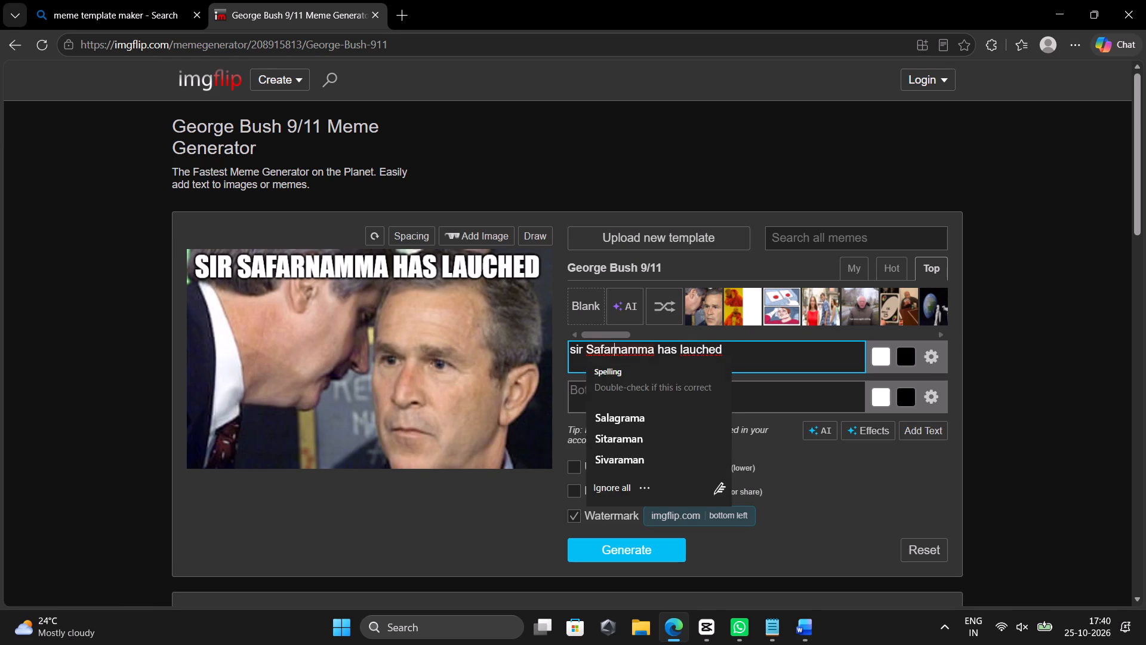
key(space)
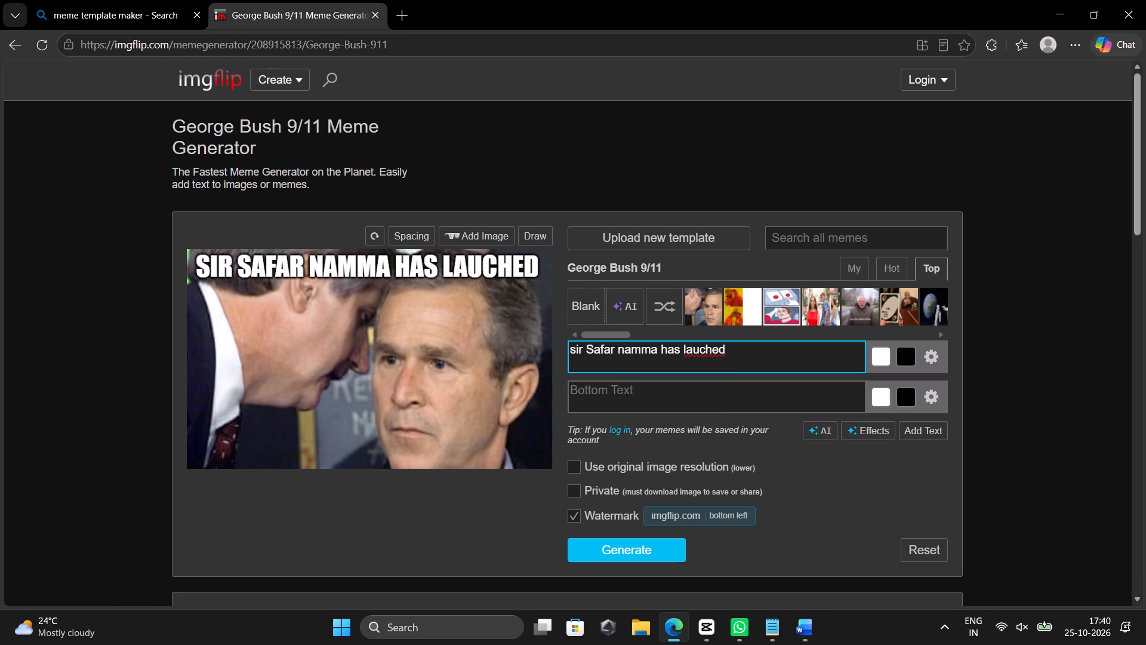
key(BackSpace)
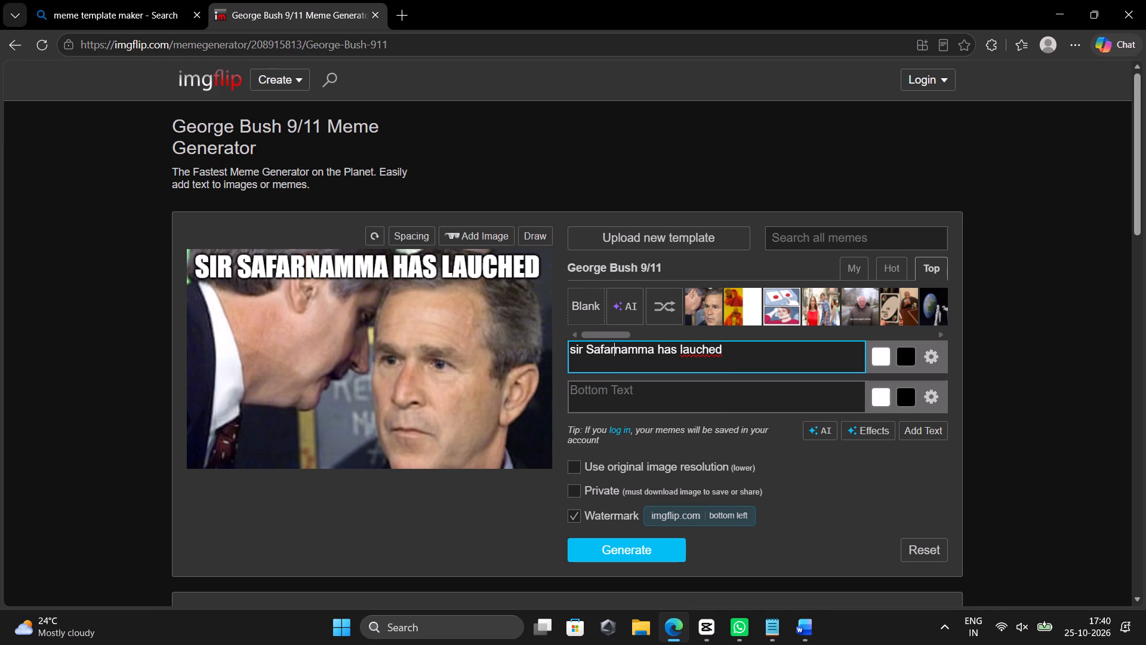
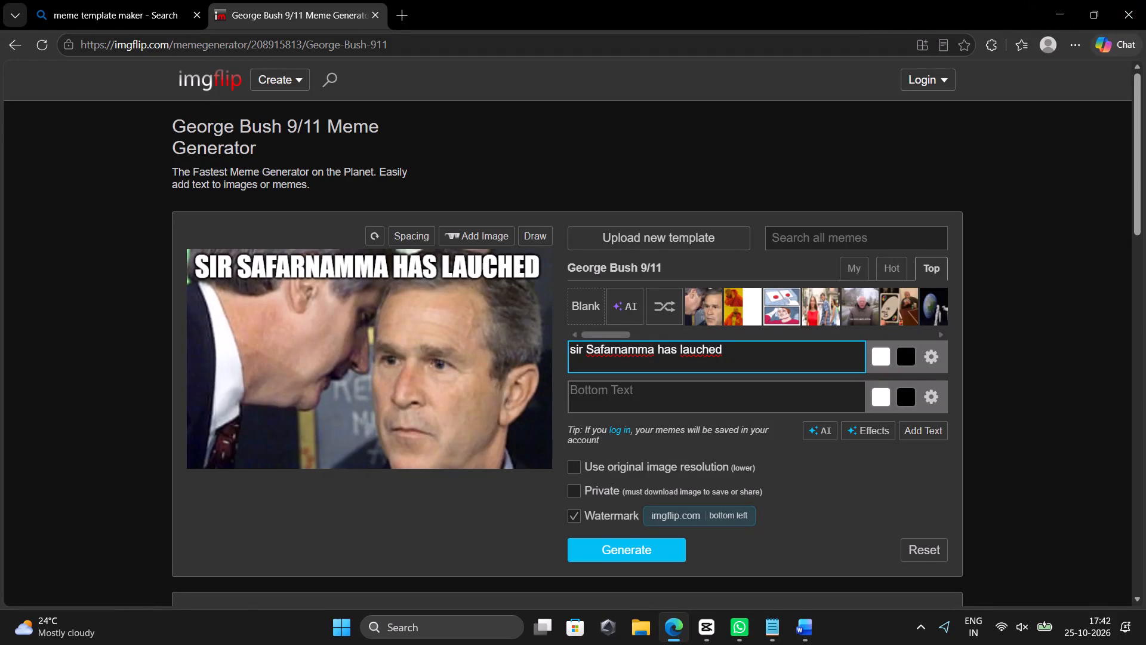
Extend the top caption of the George Bush 9/11 meme with "top 5" after "lauched".
click(725, 351)
text(top5)
key(space)
key(BackSpace)
key(BackSpace)
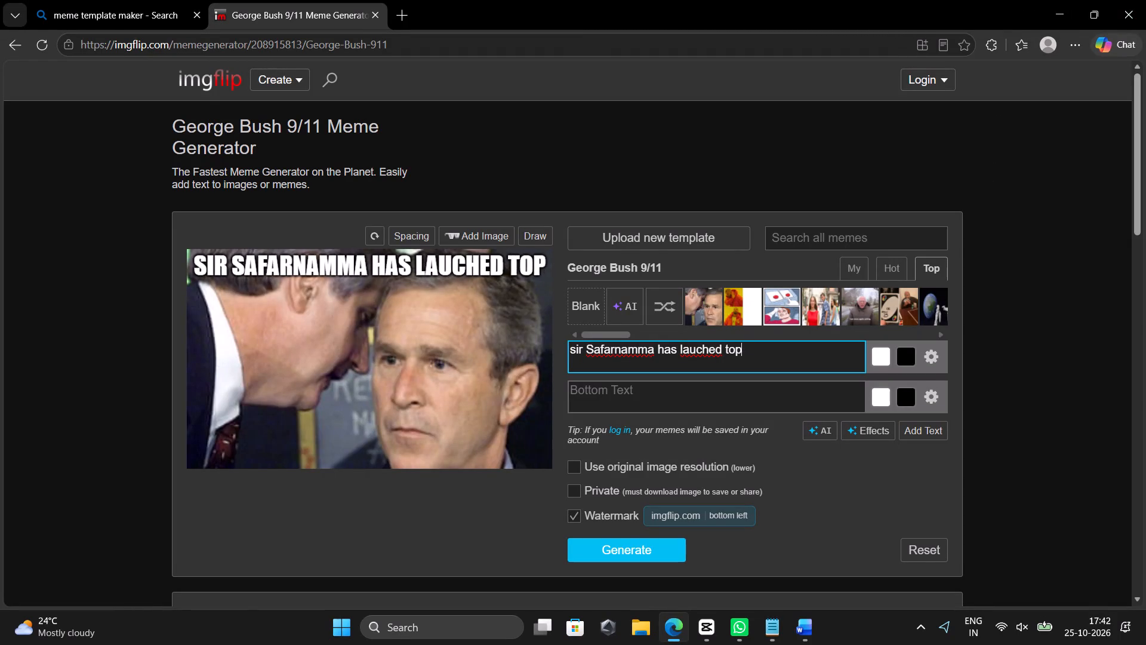
key(space)
key(space)
key(BackSpace)
text(5)
key(space)
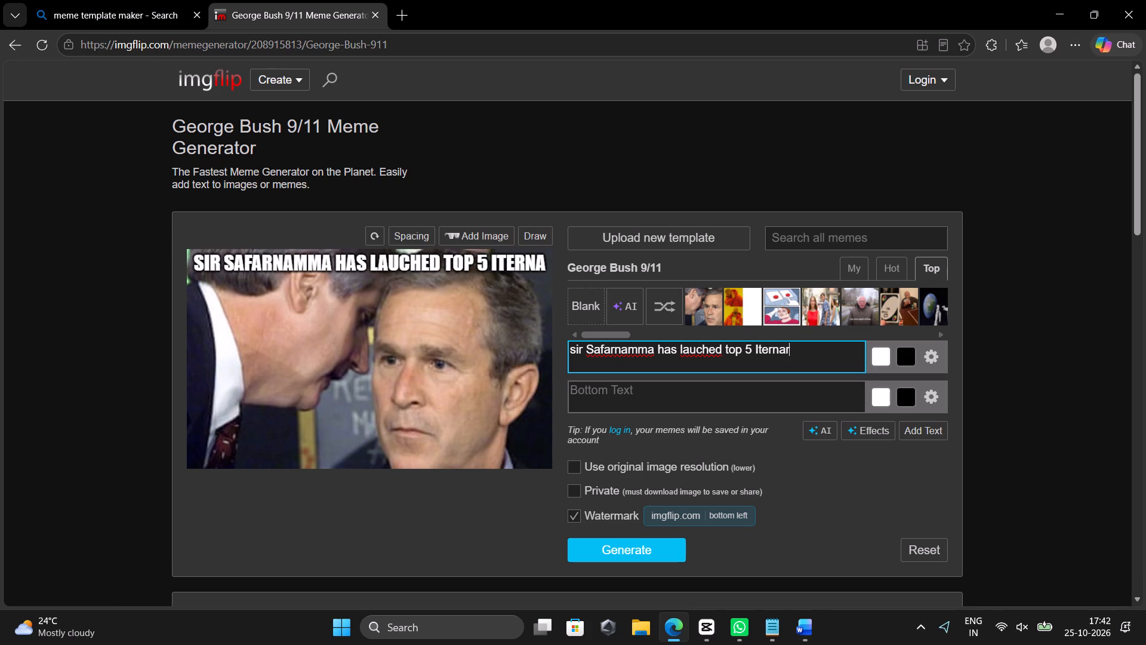
Delete the misspelled word starting with "Itern" after "top 5" in the top caption.
key(BackSpace)
key(BackSpace)
key(BackSpace)
key(BackSpace)
key(BackSpace)
key(BackSpace)
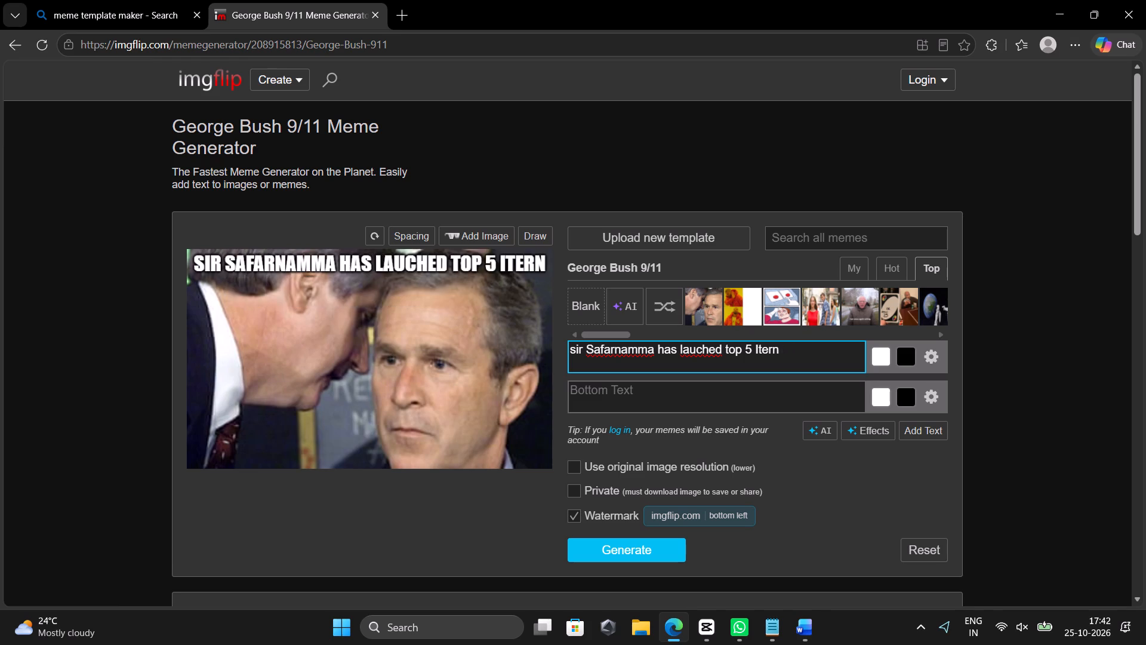
key(BackSpace)
key(BackSpace)
key(BackSpace)
key(BackSpace)
key(BackSpace)
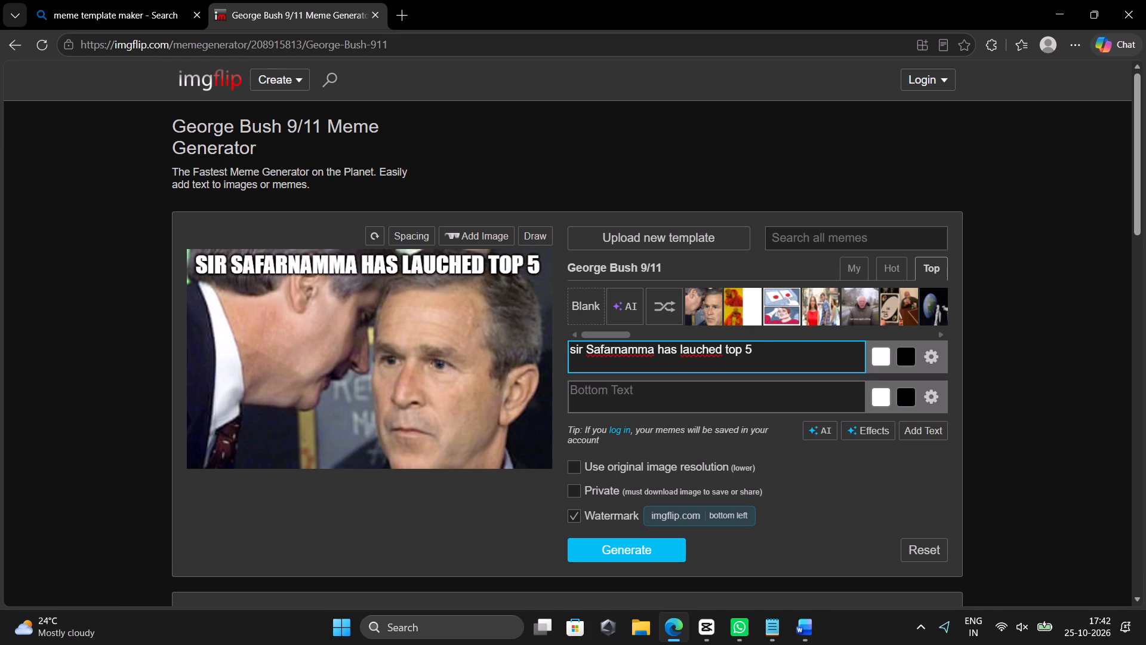
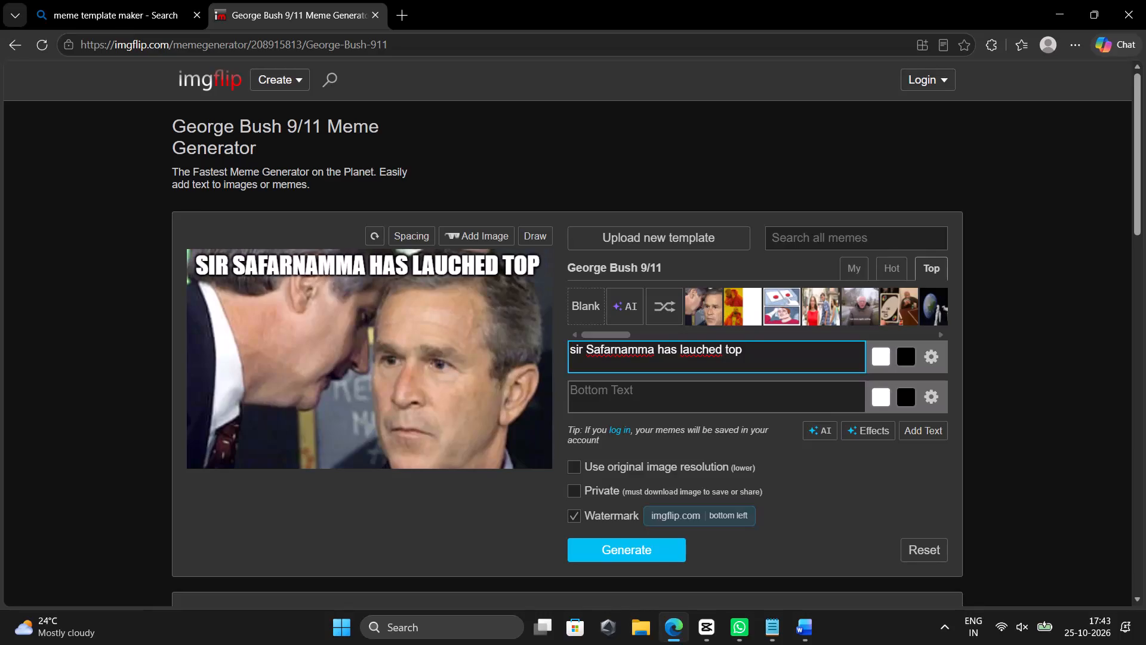
Complete the top caption after "top" with "5 places to visit this diwali".
text(5)
key(space)
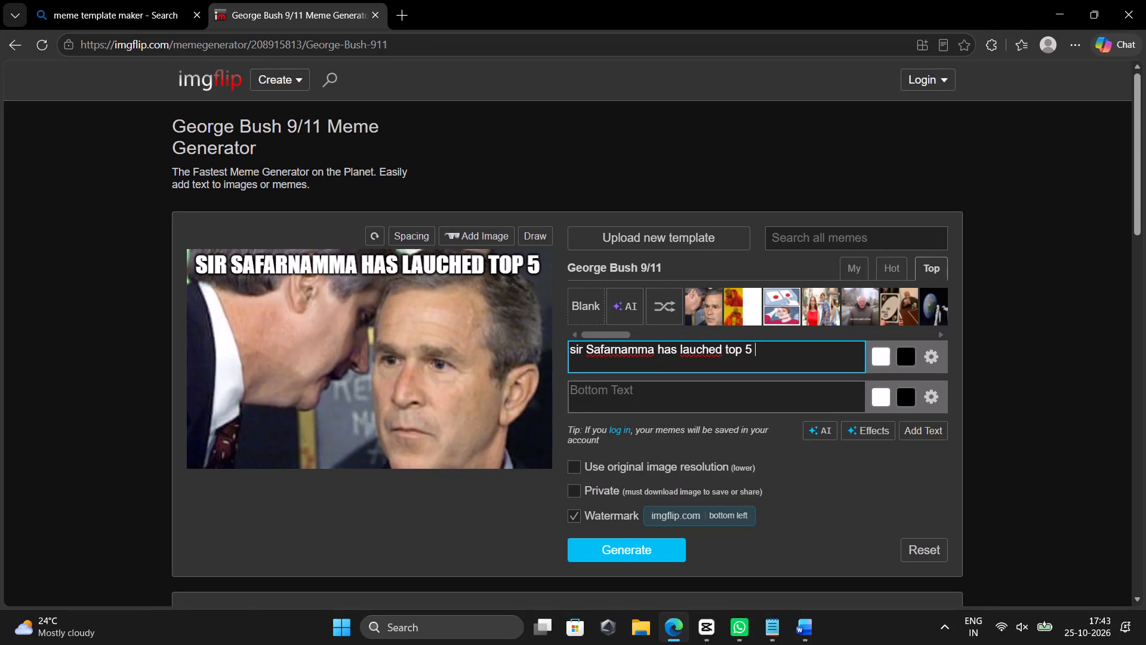
text(places)
key(space)
text(to visit this)
key(space)
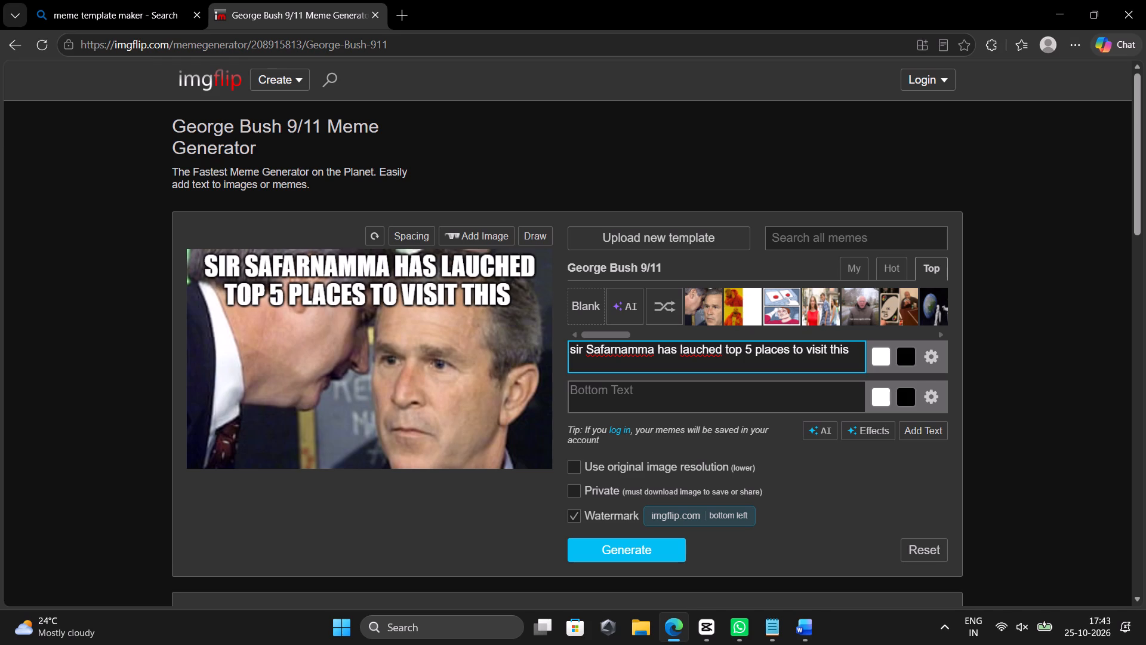
text(iwlai)
key(space)
key(BackSpace)
key(BackSpace)
key(BackSpace)
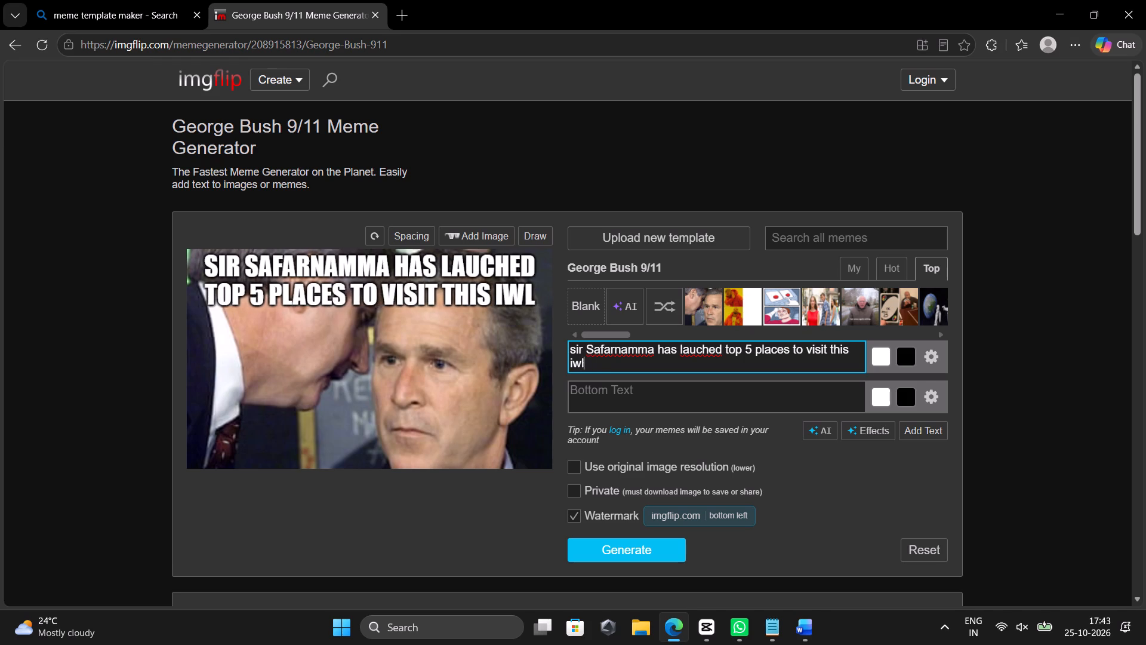
key(BackSpace)
key(BackSpace)
key(BackSpace)
text(di)
key(BackSpace)
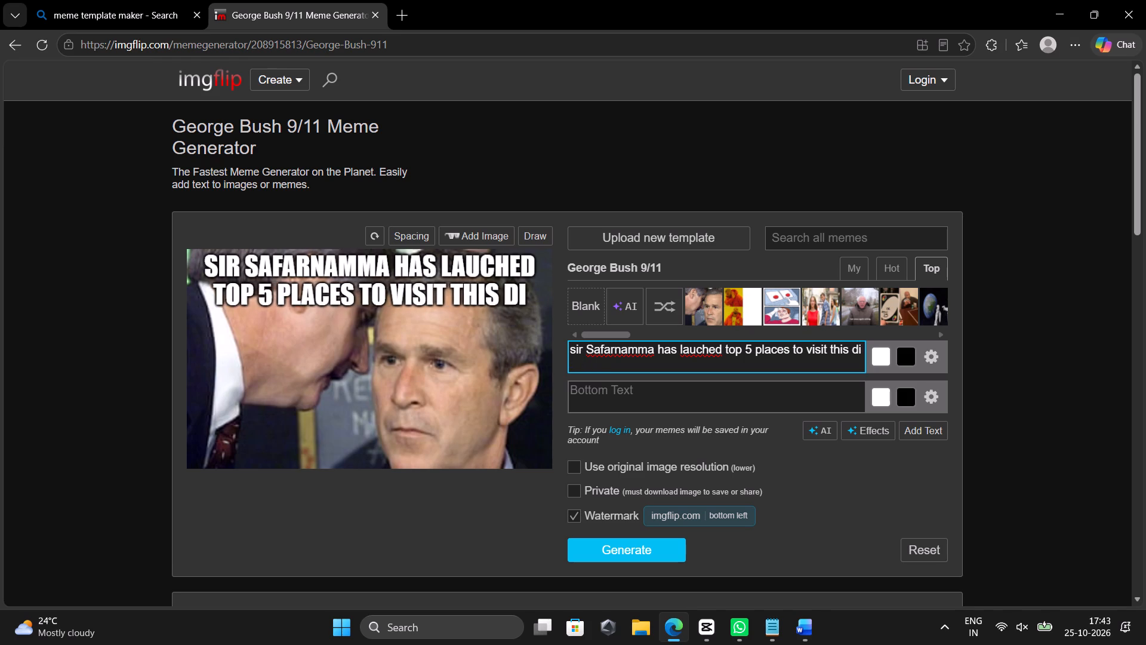
key(BackSpace)
text(diwali)
key(space)
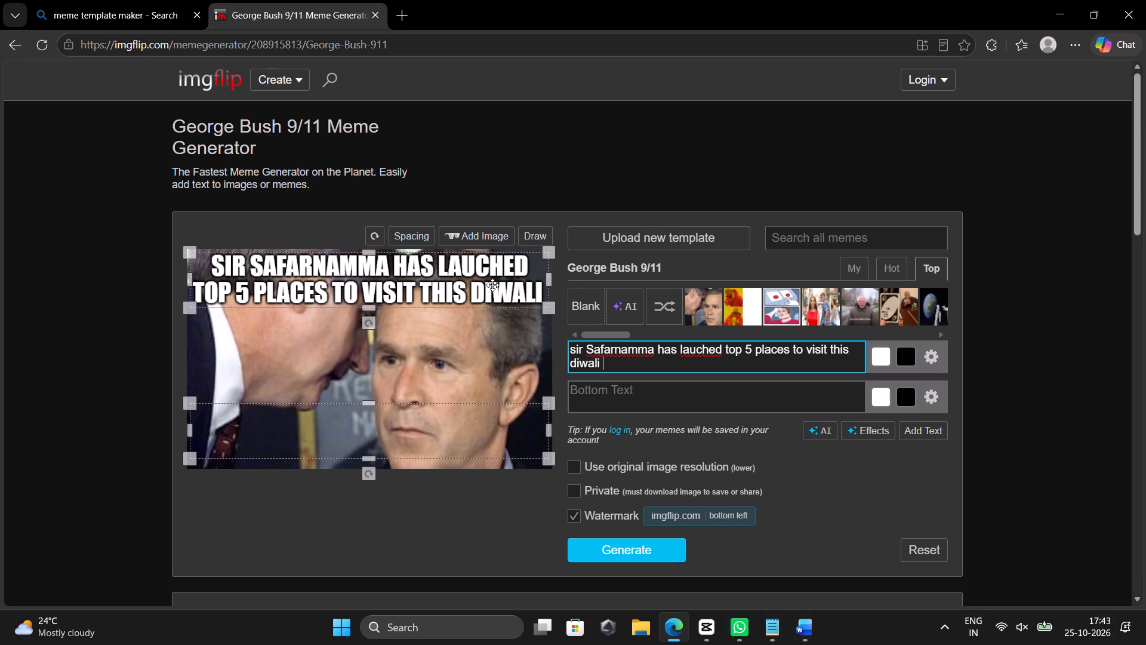
Shrink the top caption's text box on the meme so its two lines are smaller and narrower than the image.
drag(552, 306, 510, 300)
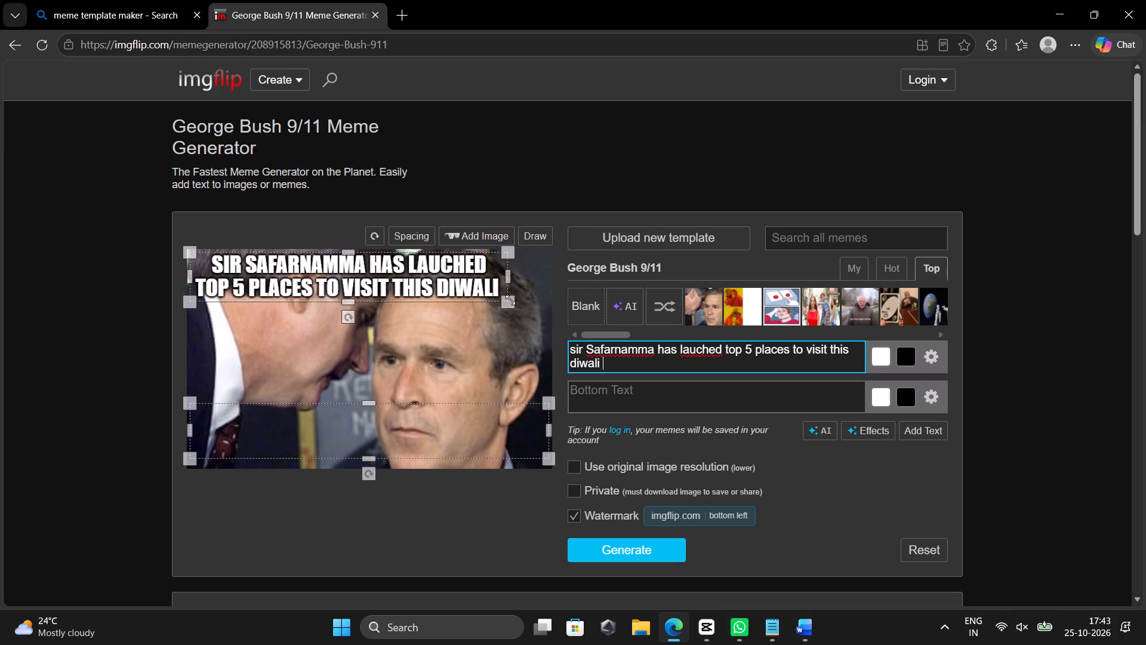
drag(510, 300, 519, 292)
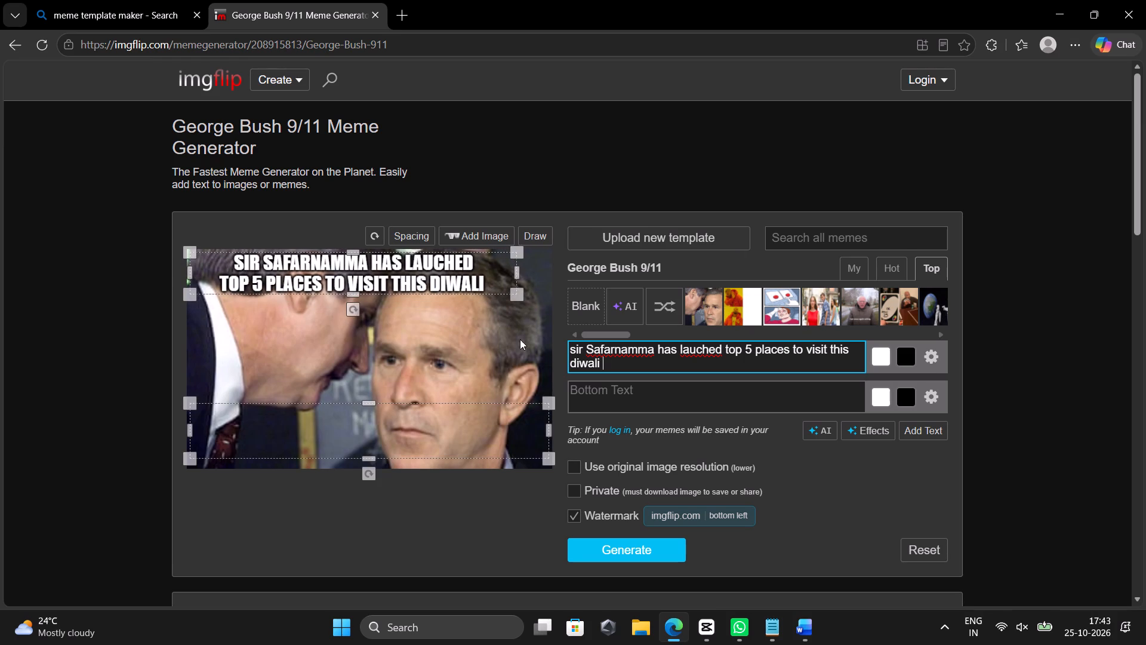
click(520, 342)
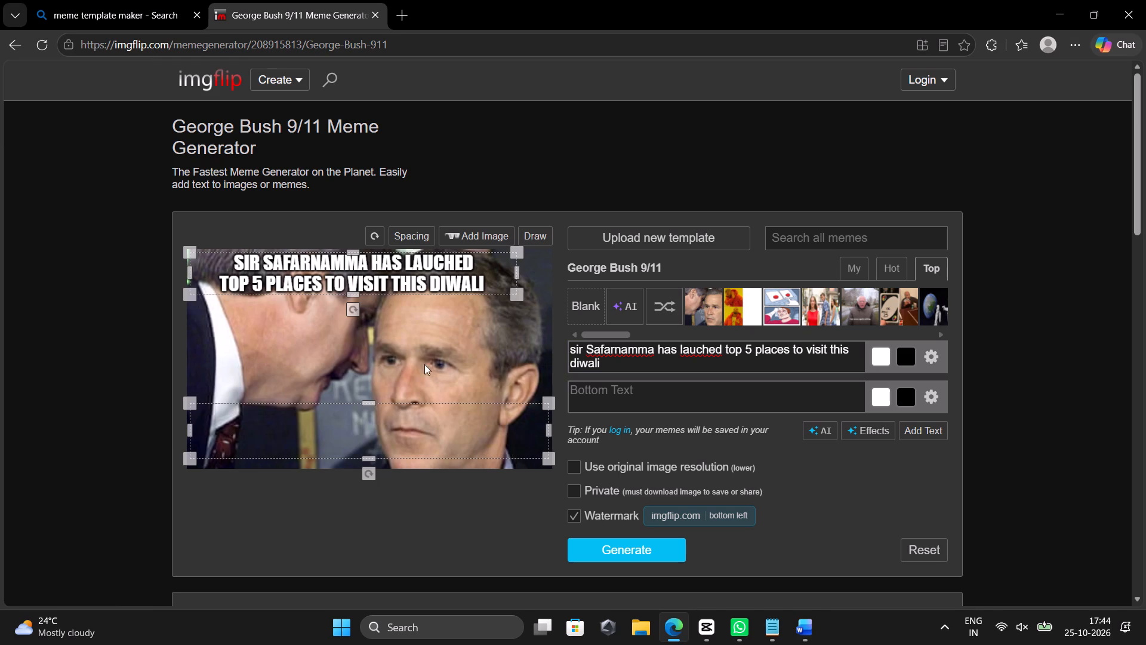
Open the spelling suggestions for "Safarnamma" in the top caption.
click(630, 410)
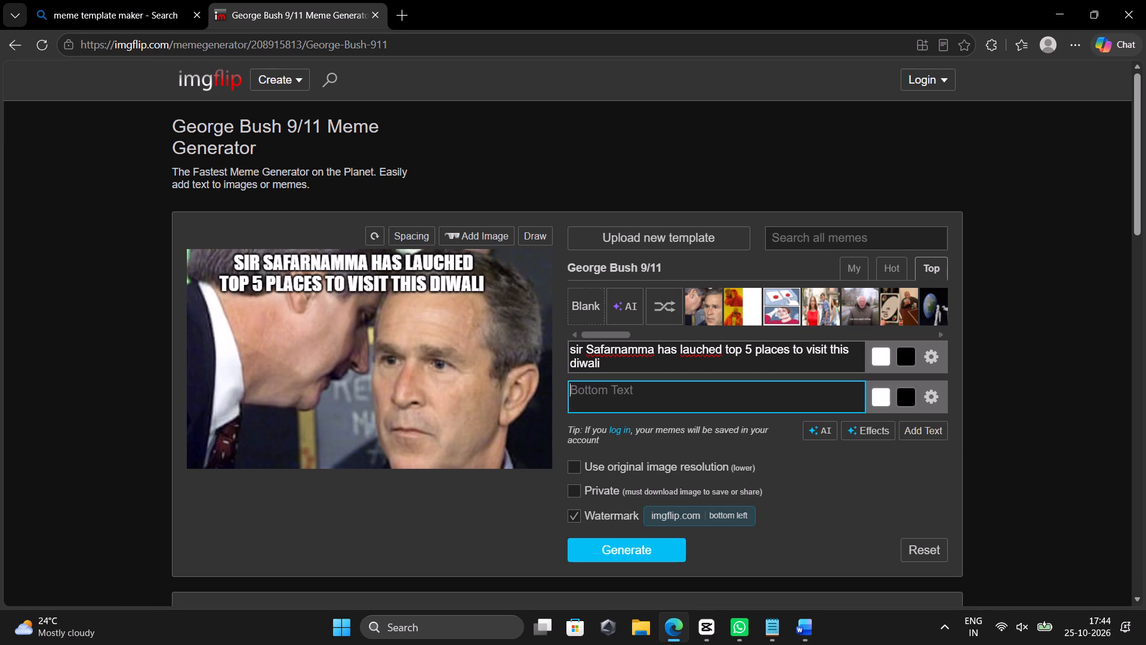
click(611, 352)
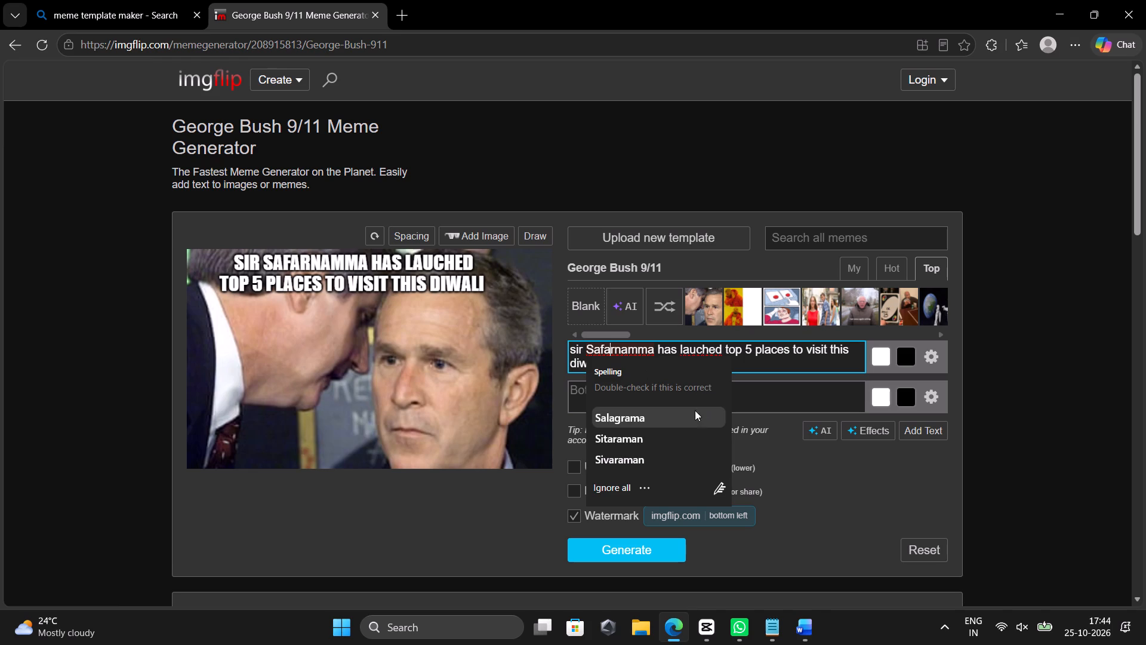
click(614, 352)
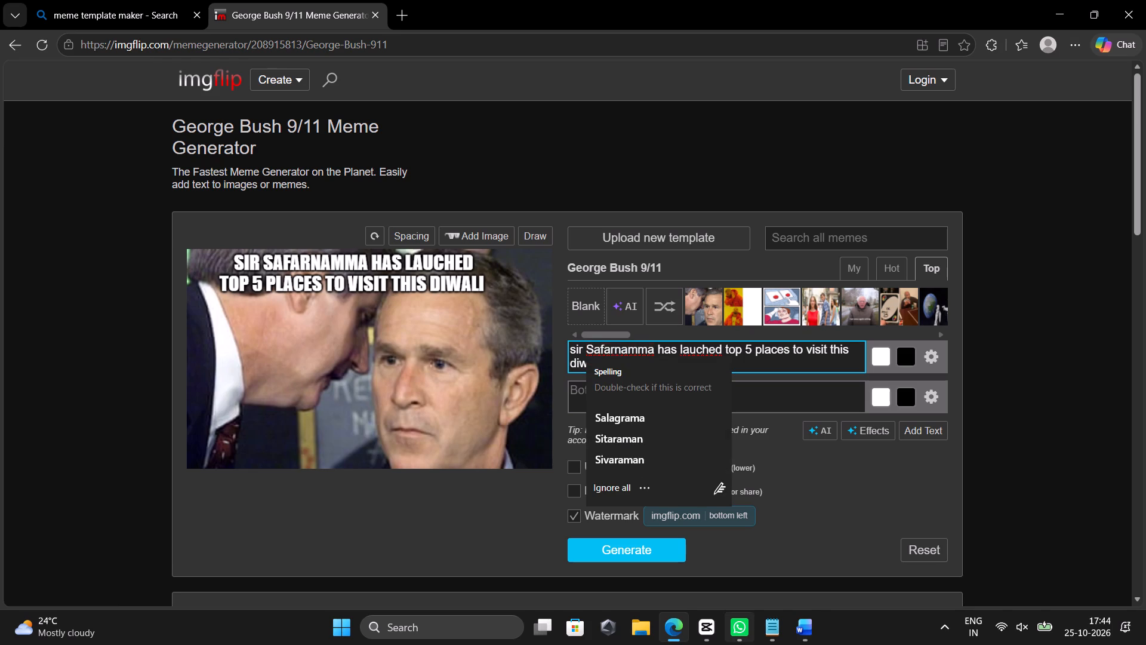
click(767, 635)
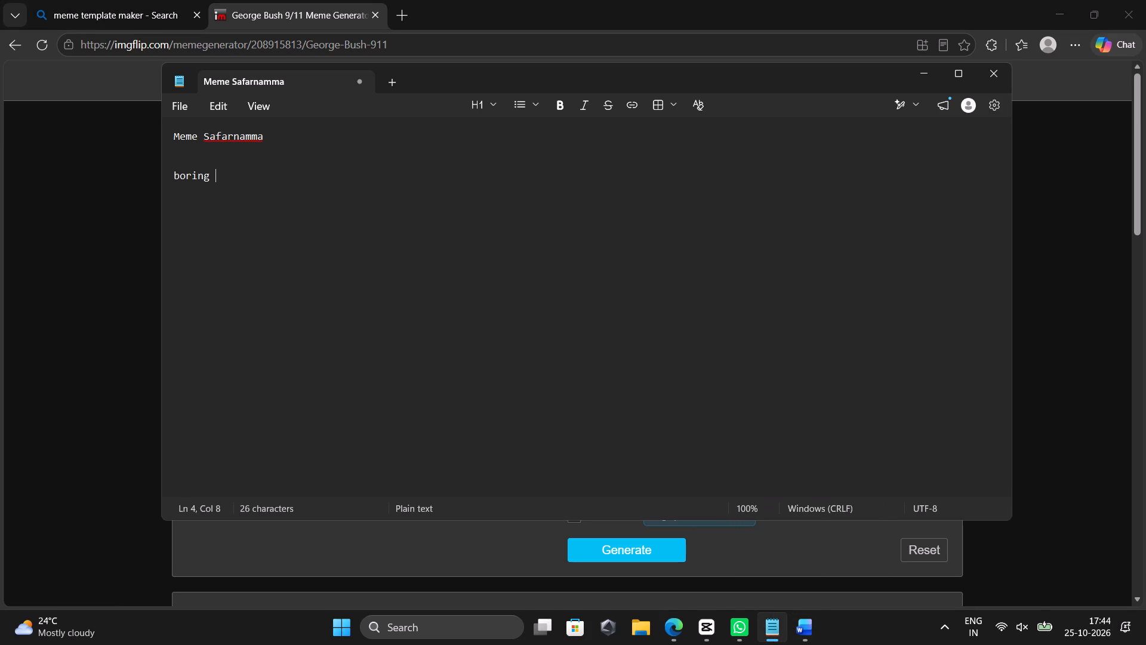
click(708, 638)
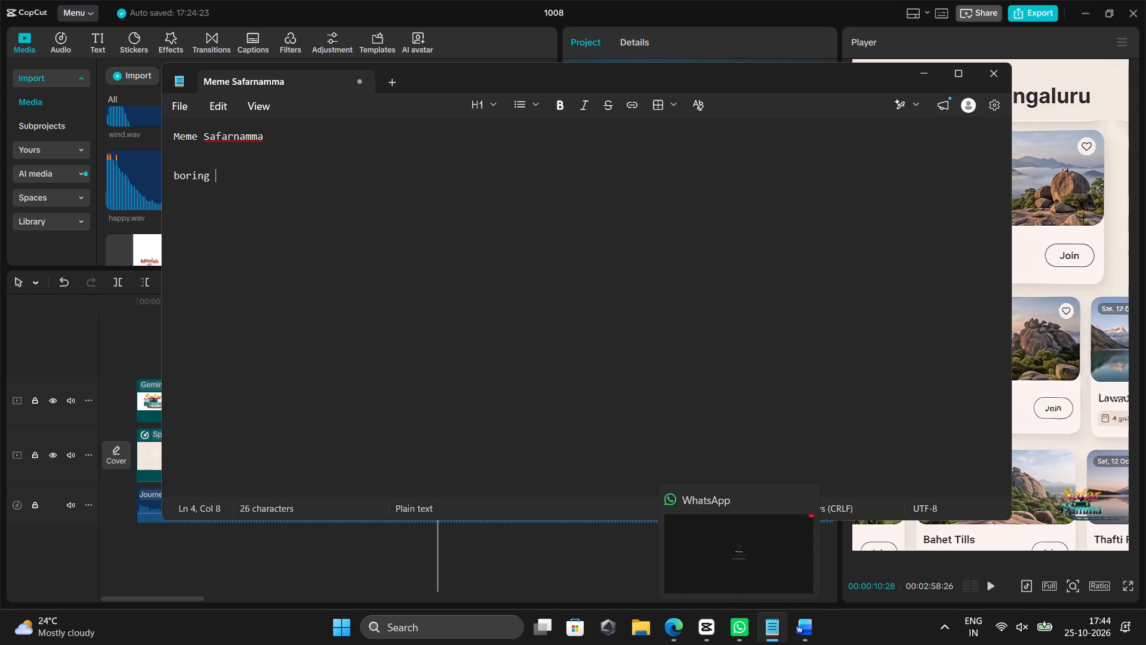
click(926, 81)
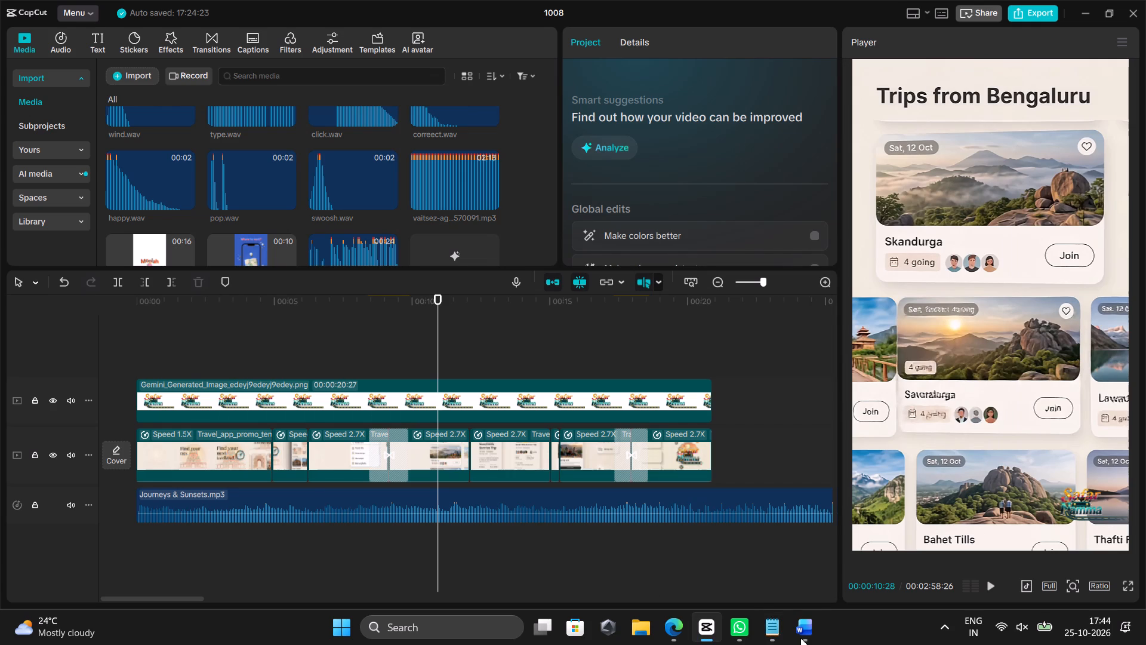
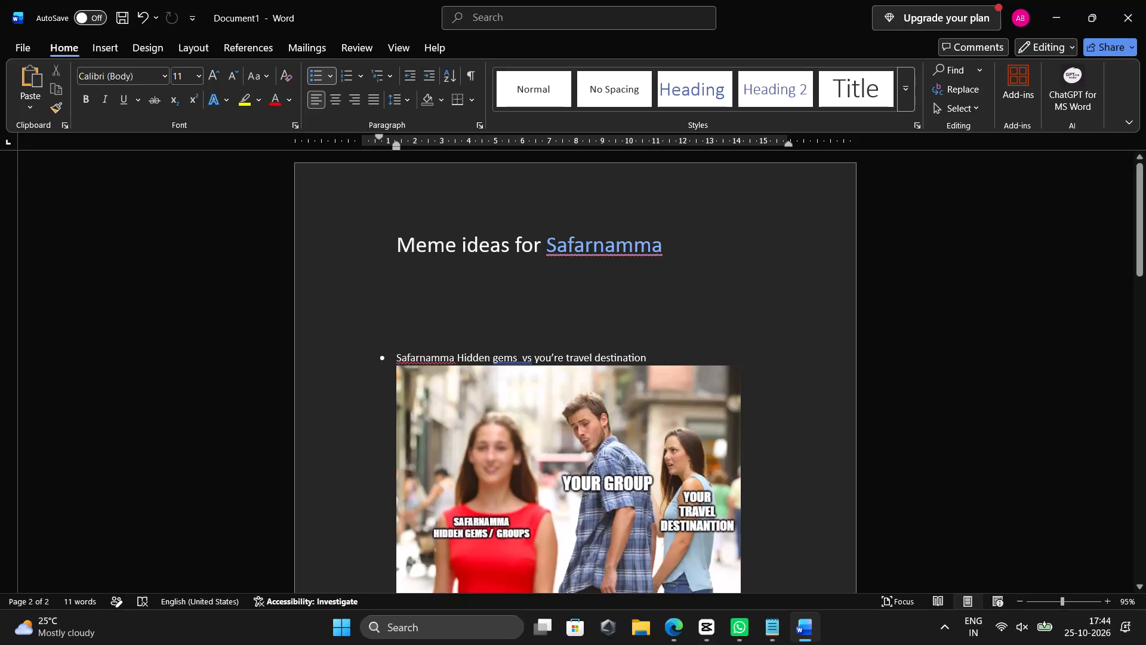
Review the memes already placed in the Word document of Safarnamma meme ideas, through to the Batman-and-Robin one on the second page.
scroll(696, 439, down, 1)
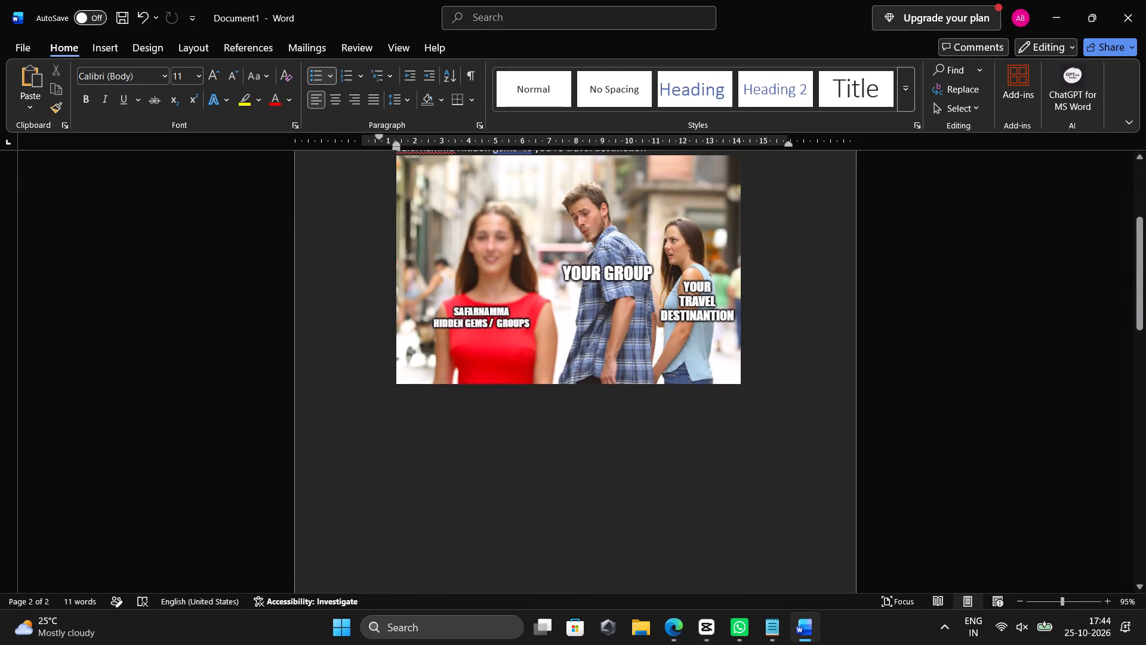
scroll(696, 439, down, 1)
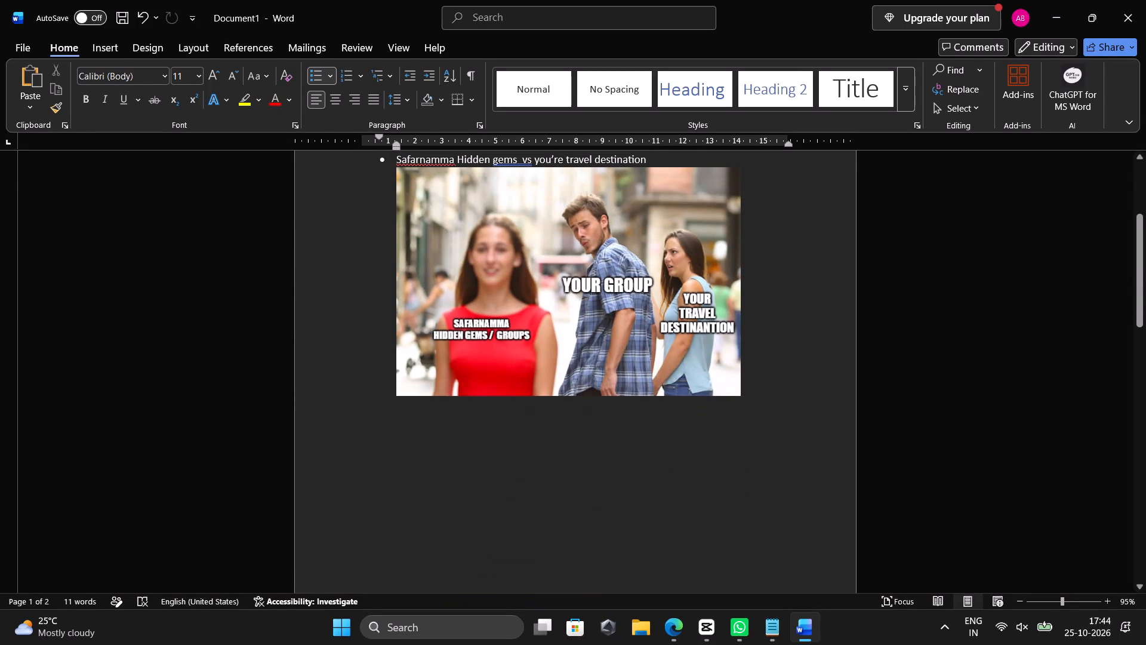
scroll(680, 382, down, 1)
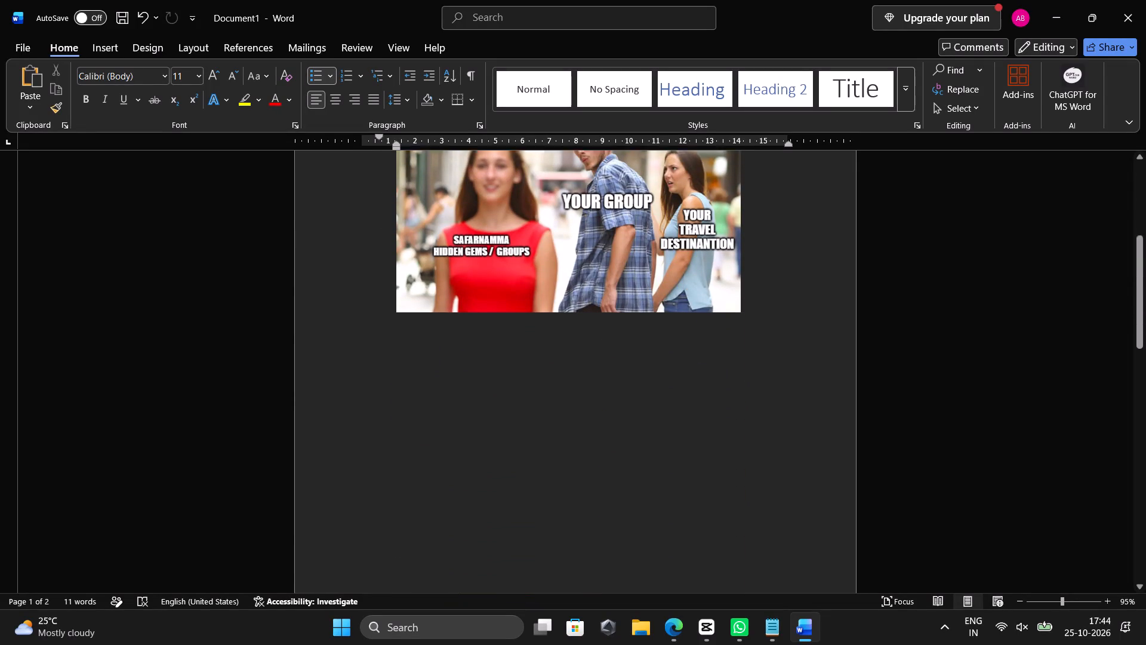
scroll(680, 382, down, 2)
scroll(680, 382, up, 1)
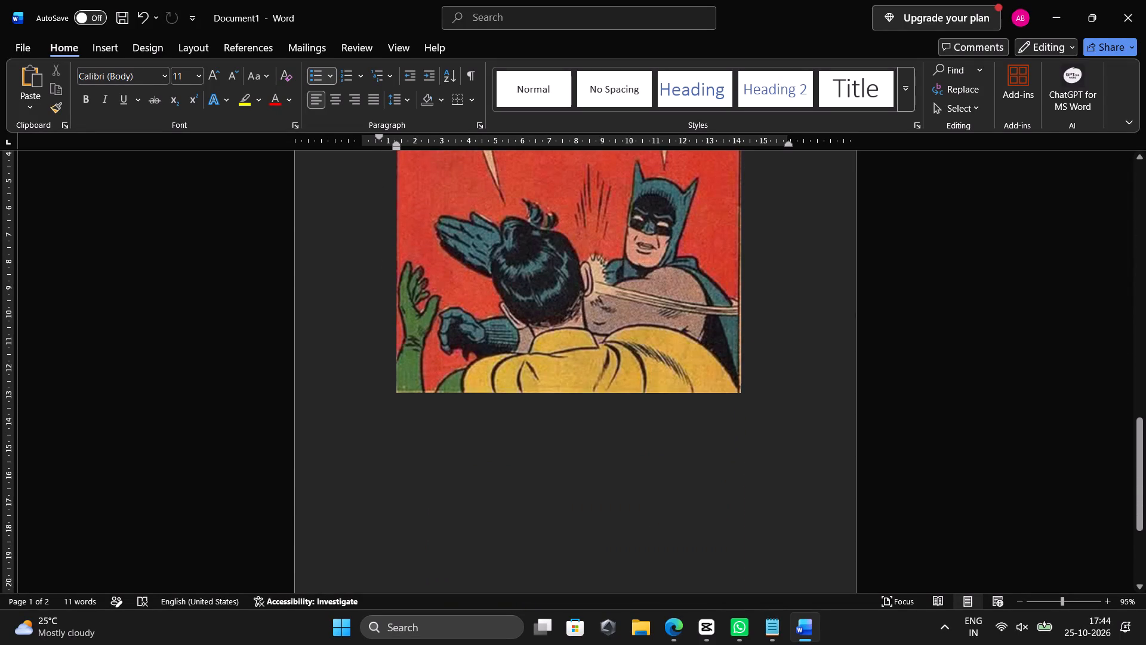
scroll(680, 382, up, 1)
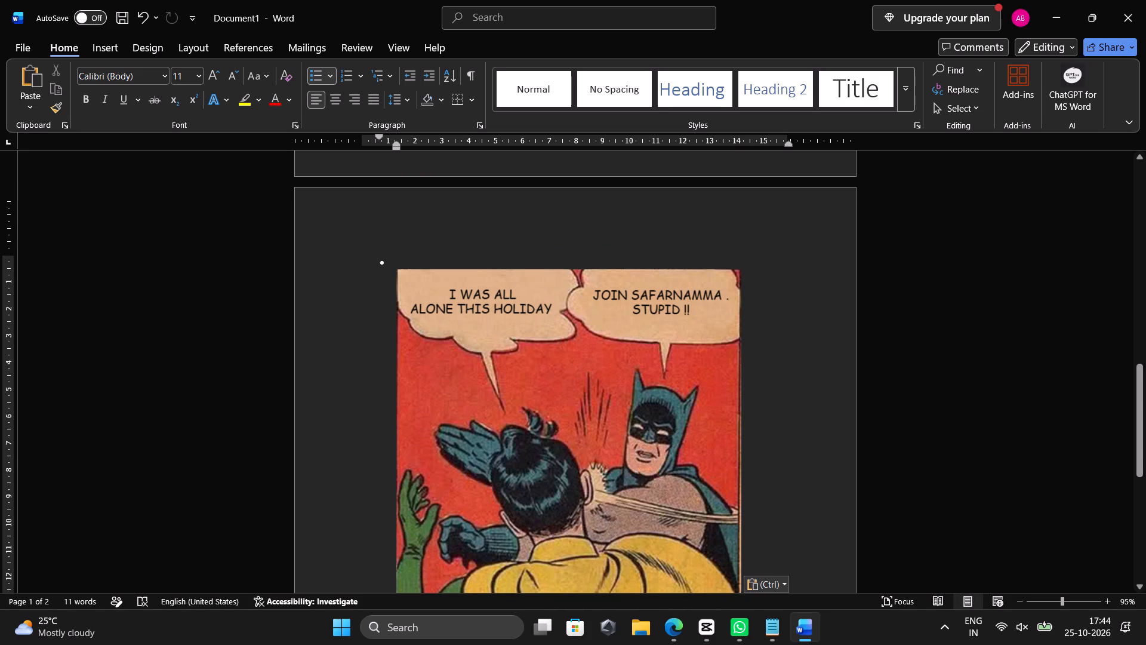
click(976, 404)
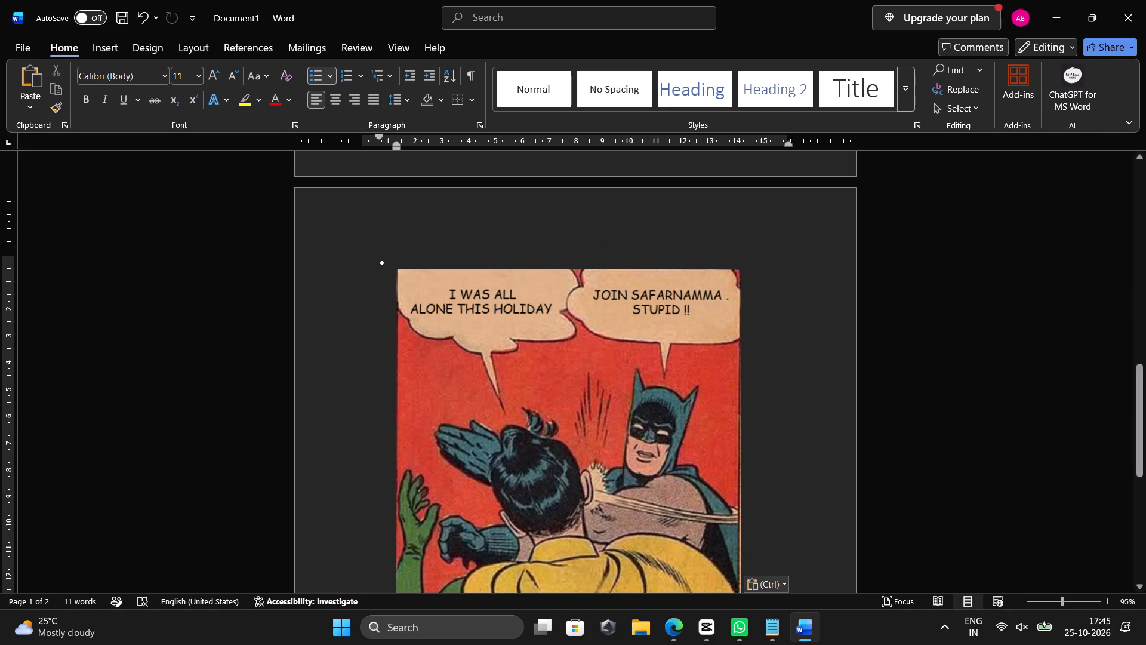
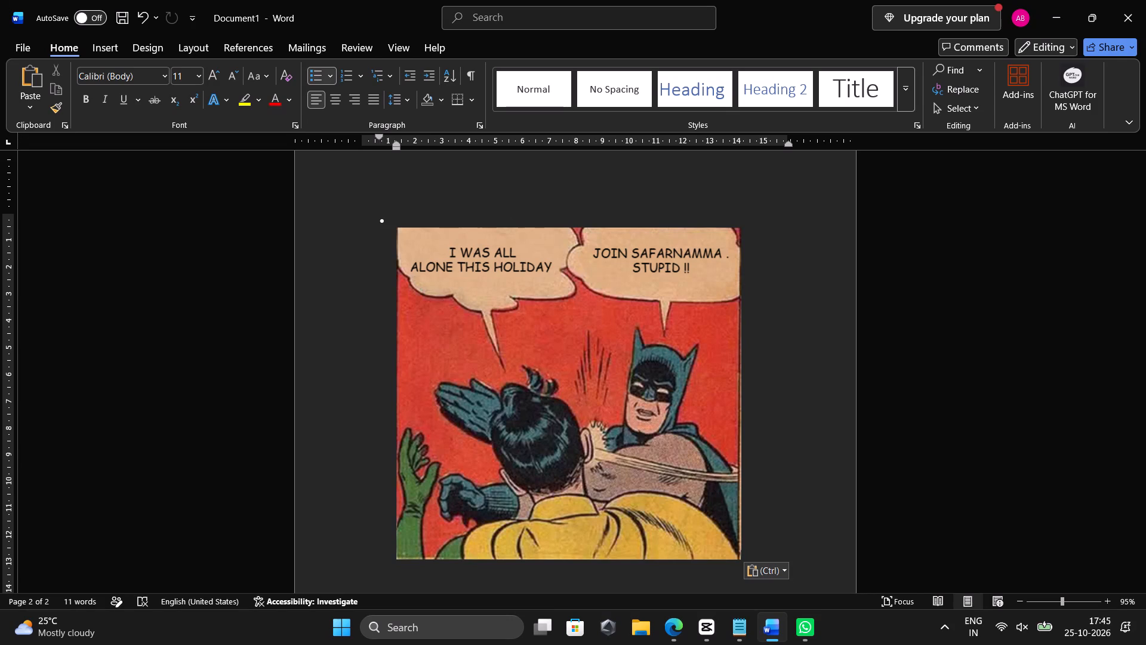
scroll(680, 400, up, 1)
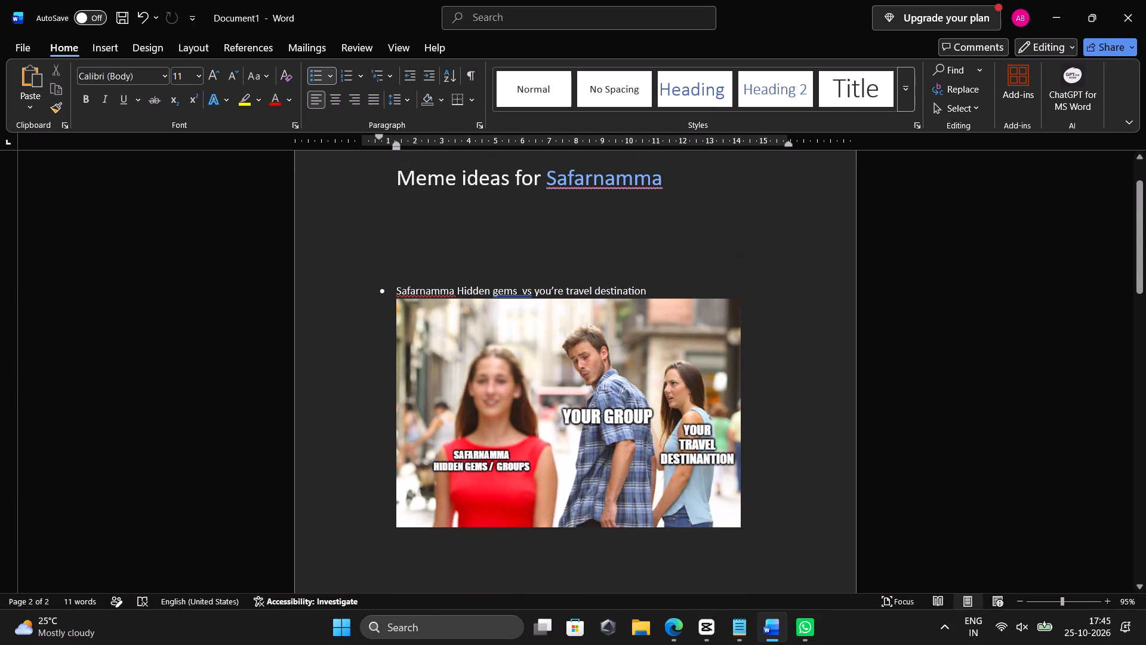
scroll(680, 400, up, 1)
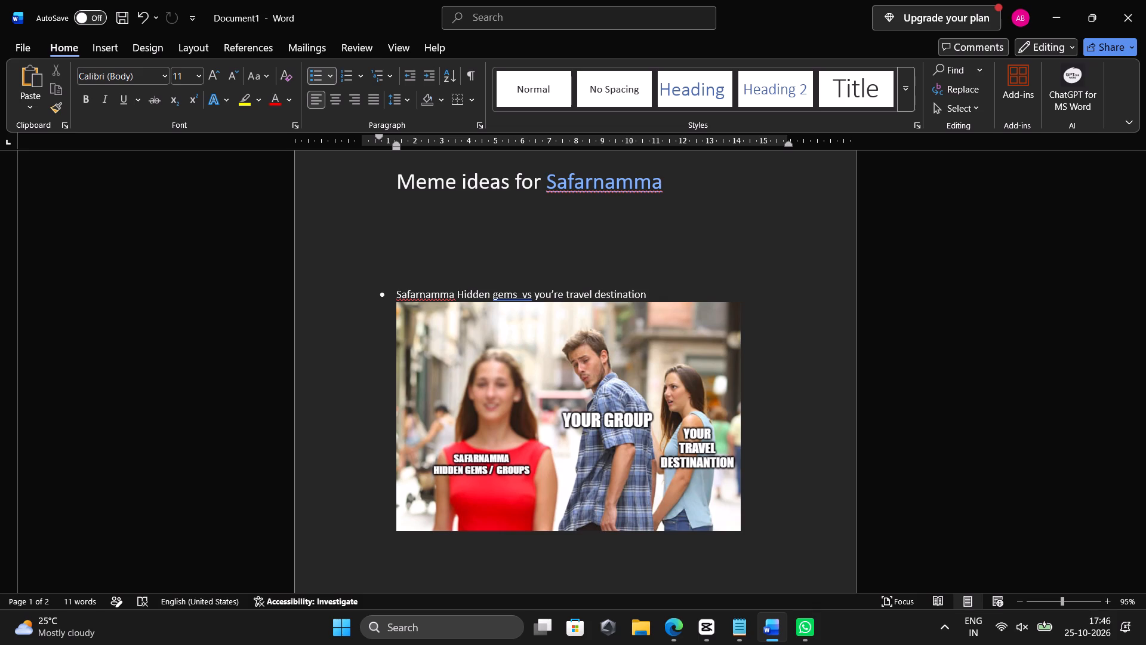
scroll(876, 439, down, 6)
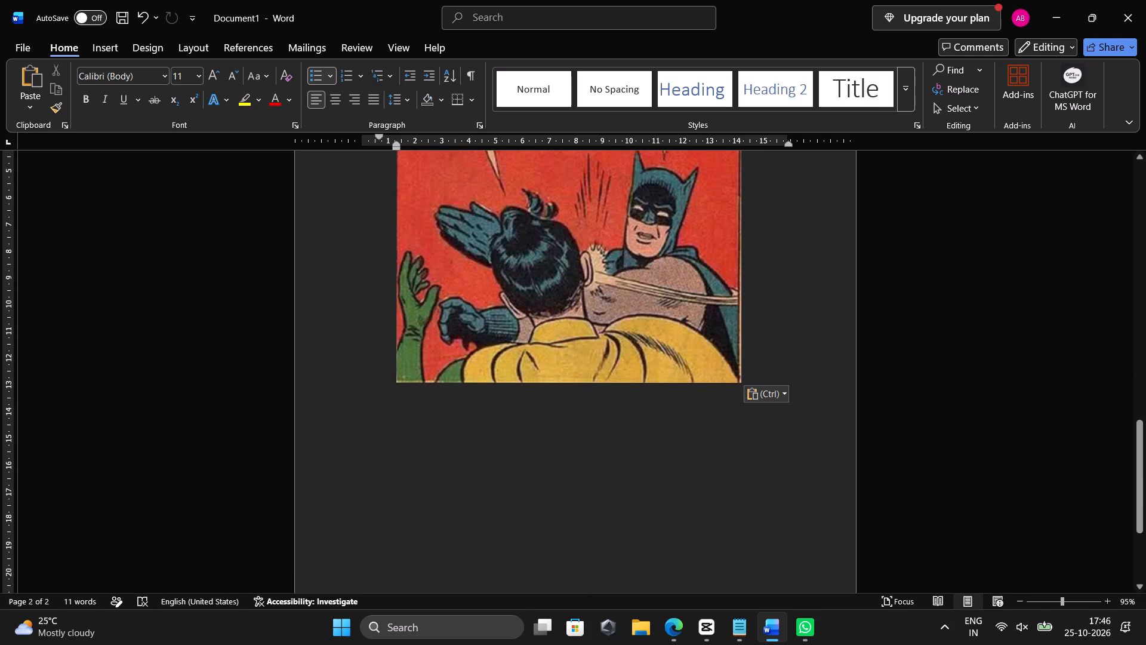
Switch to the browser, return to page 2 of Imgflip's meme templates and look through them for another usable template.
click(676, 641)
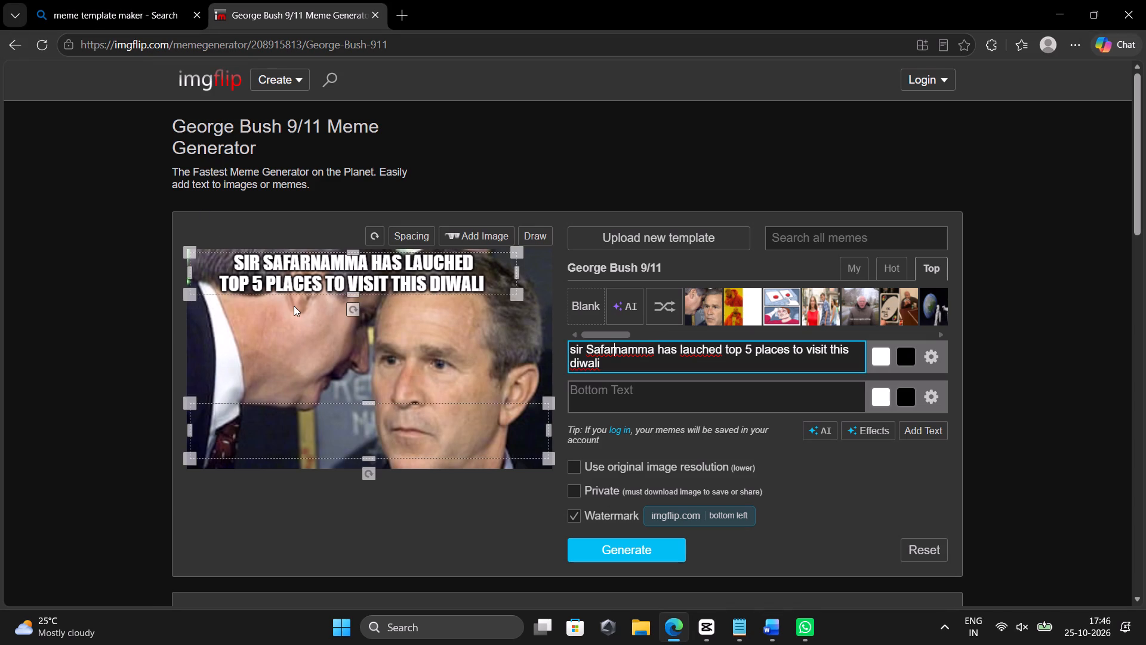
click(20, 46)
click(652, 152)
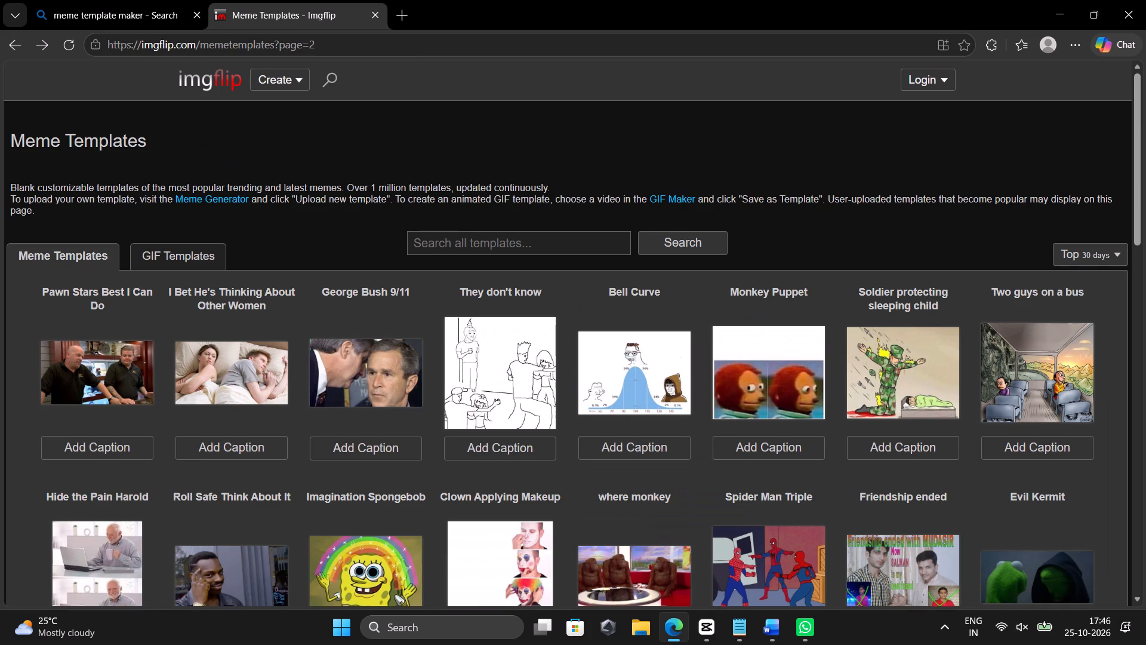
scroll(578, 547, down, 4)
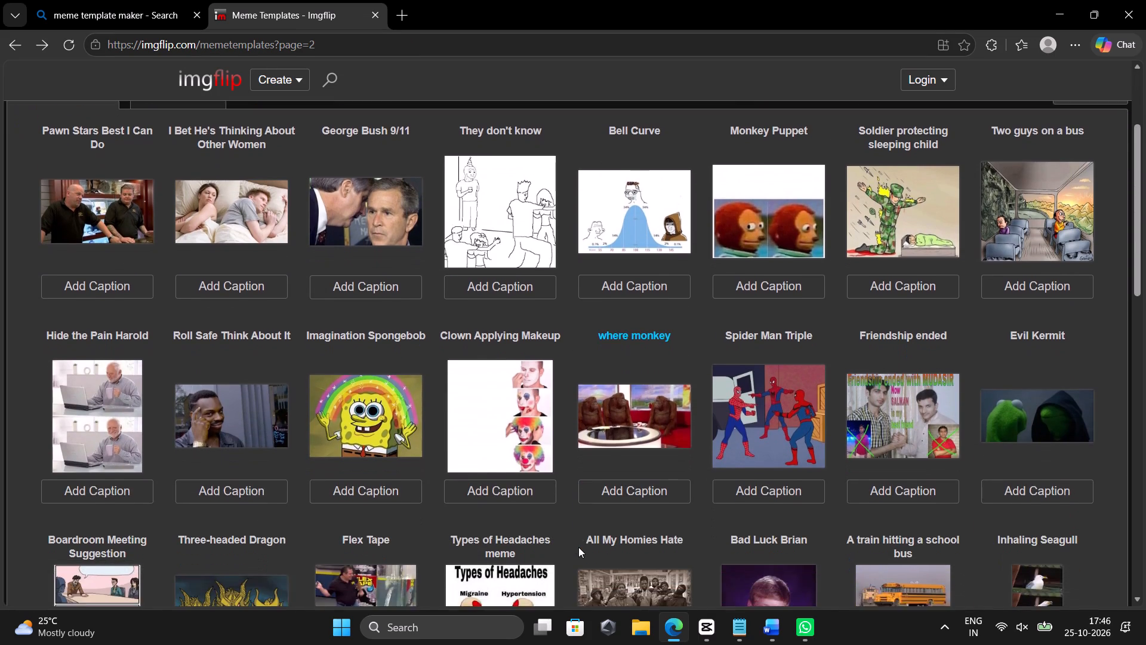
scroll(578, 547, down, 1)
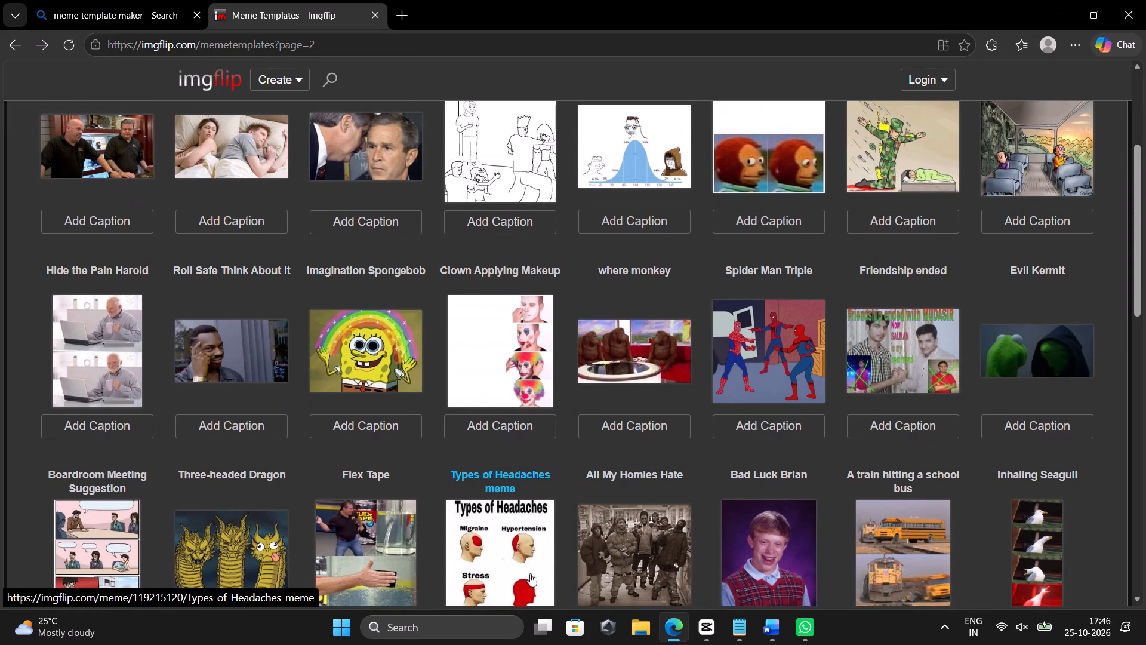
scroll(498, 578, down, 3)
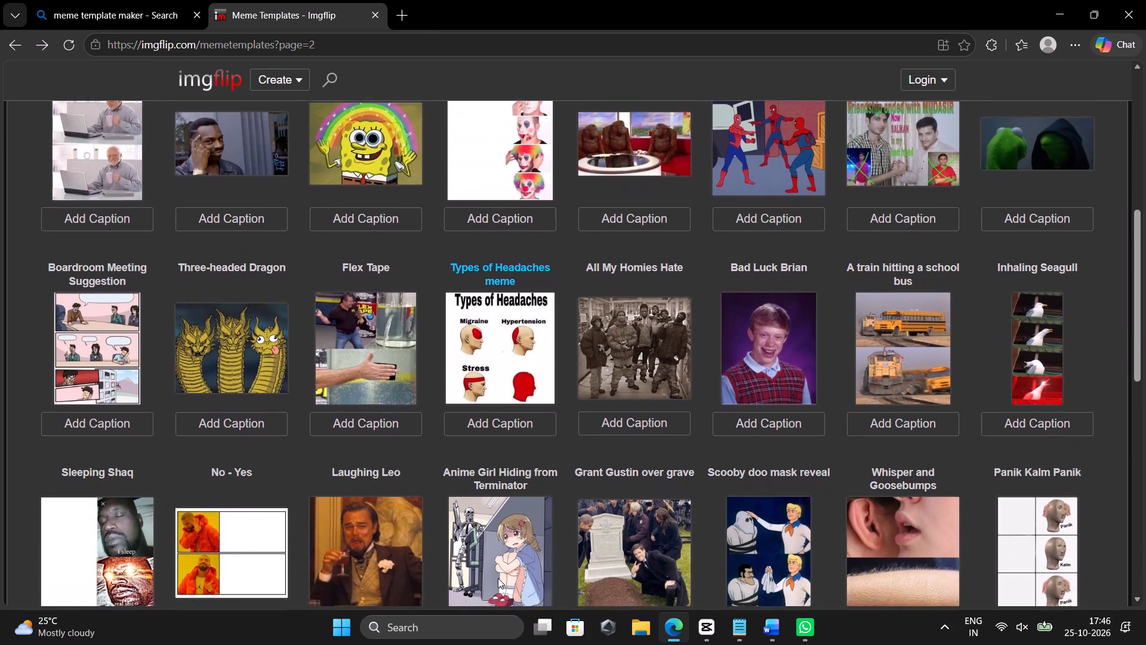
scroll(498, 578, down, 2)
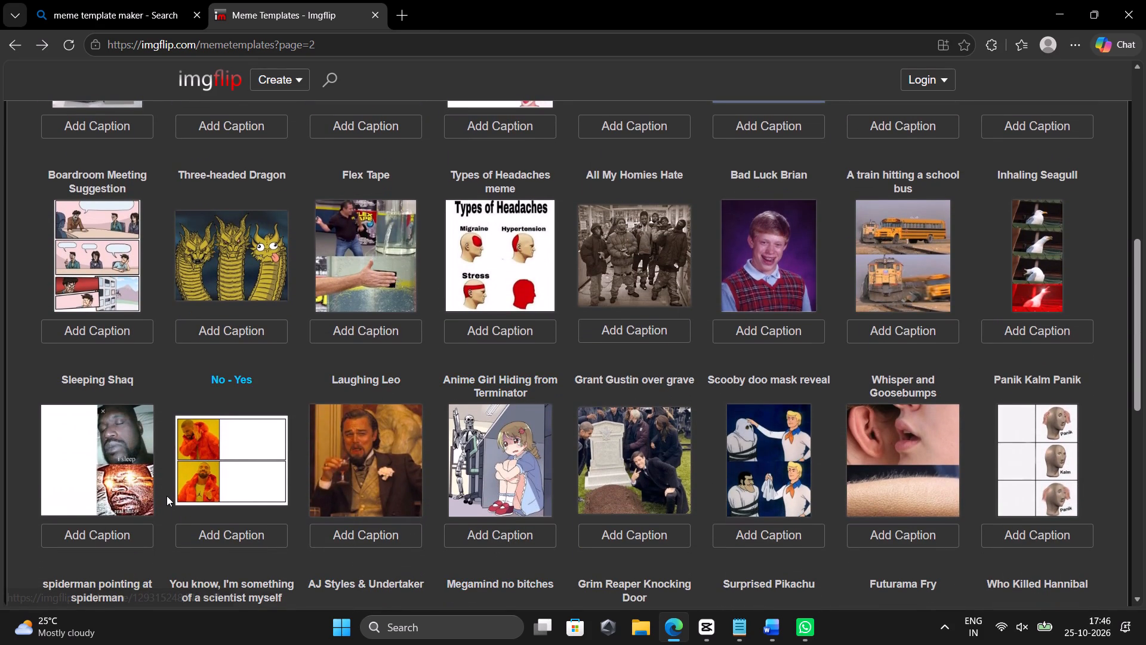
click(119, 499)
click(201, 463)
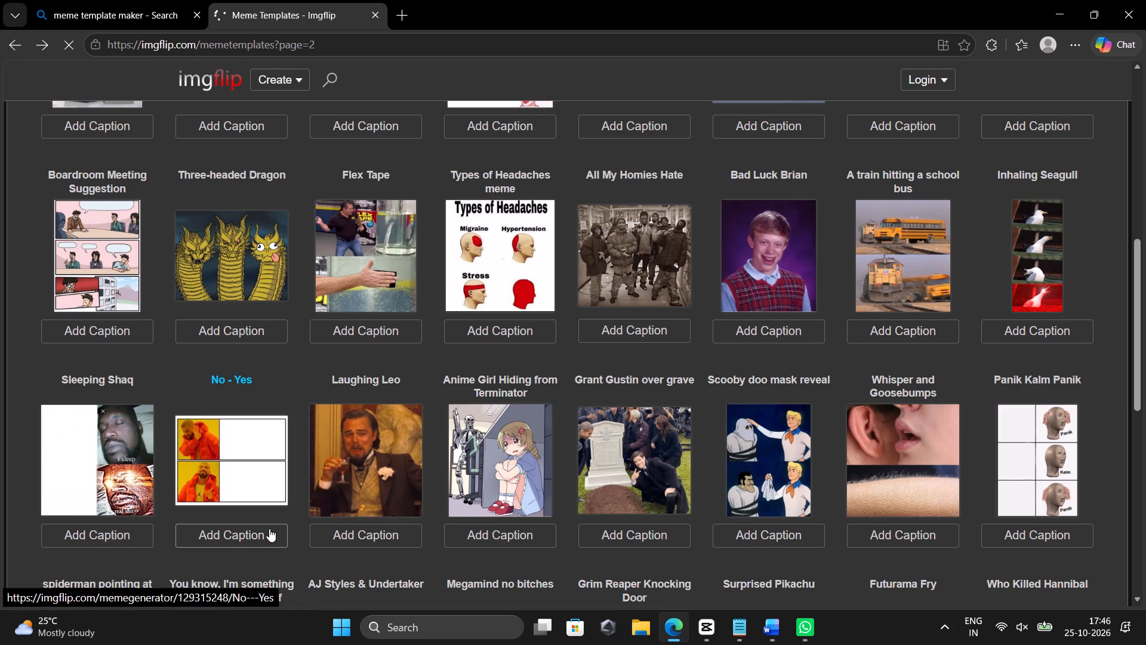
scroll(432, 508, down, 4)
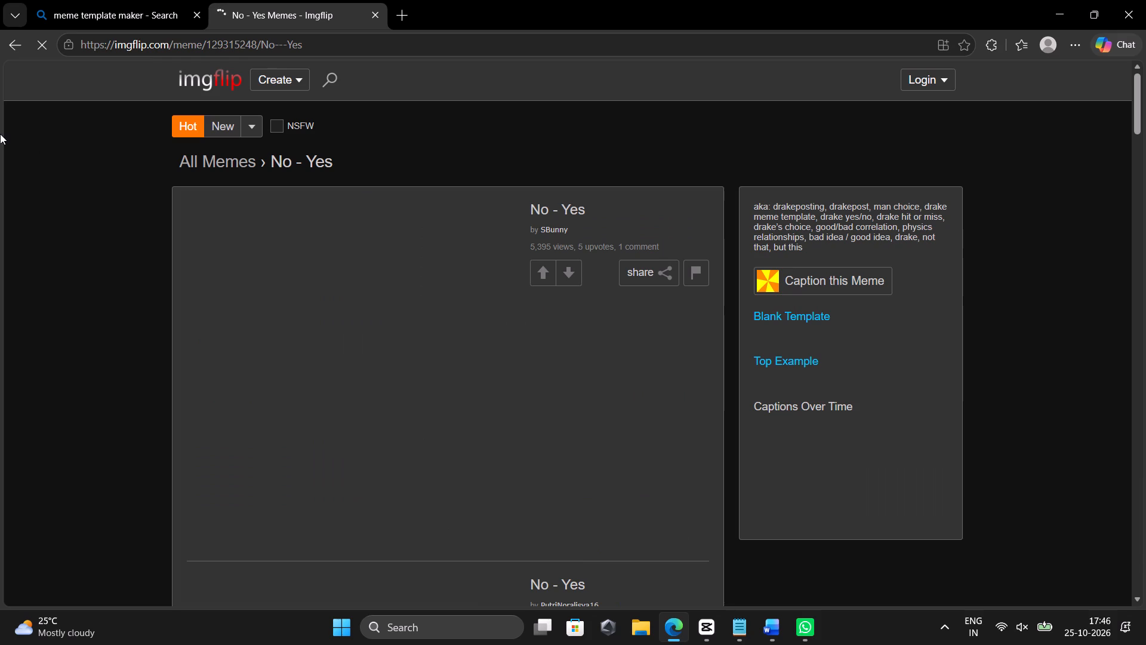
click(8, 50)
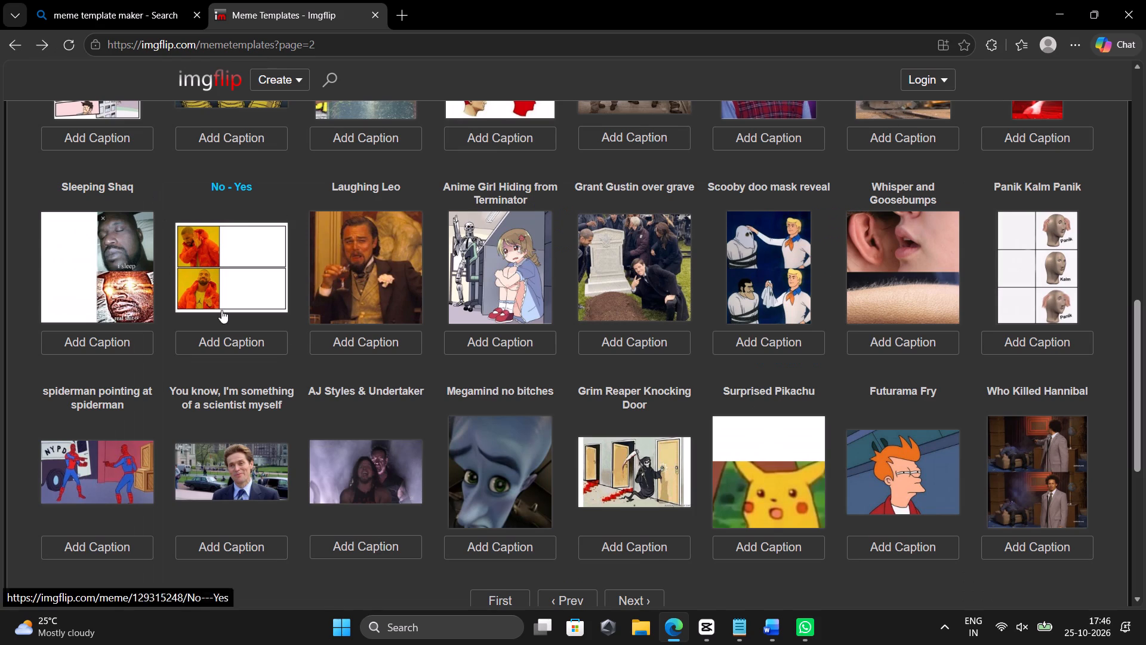
Go on to page 3 of the Imgflip meme templates.
scroll(814, 539, down, 3)
scroll(814, 539, up, 1)
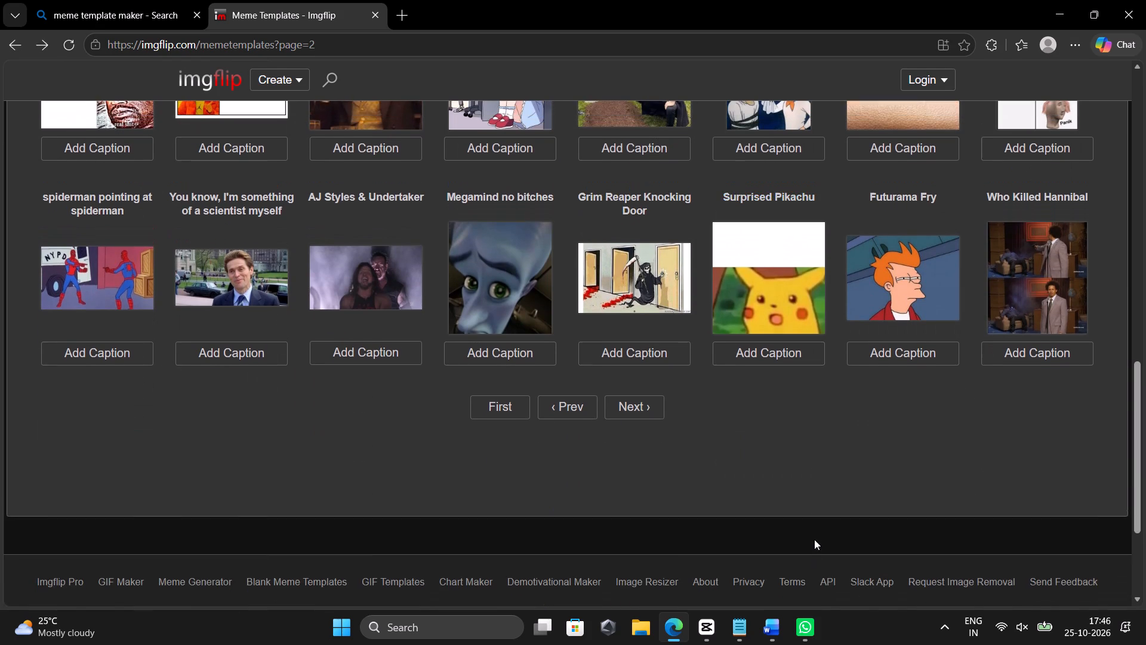
scroll(814, 539, up, 1)
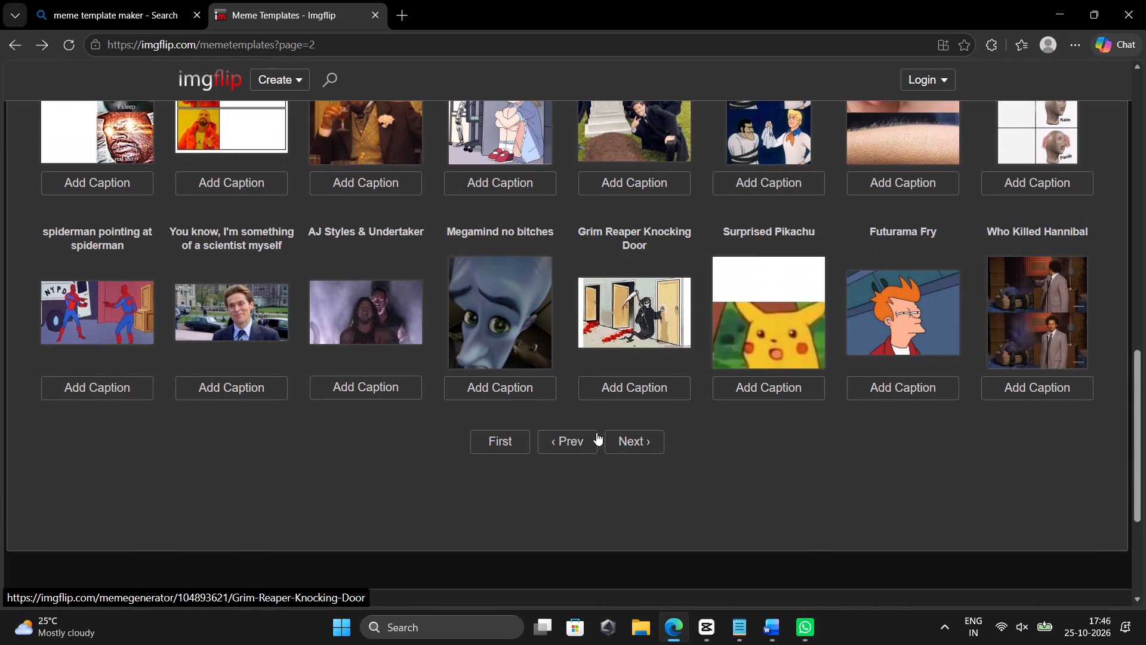
click(640, 439)
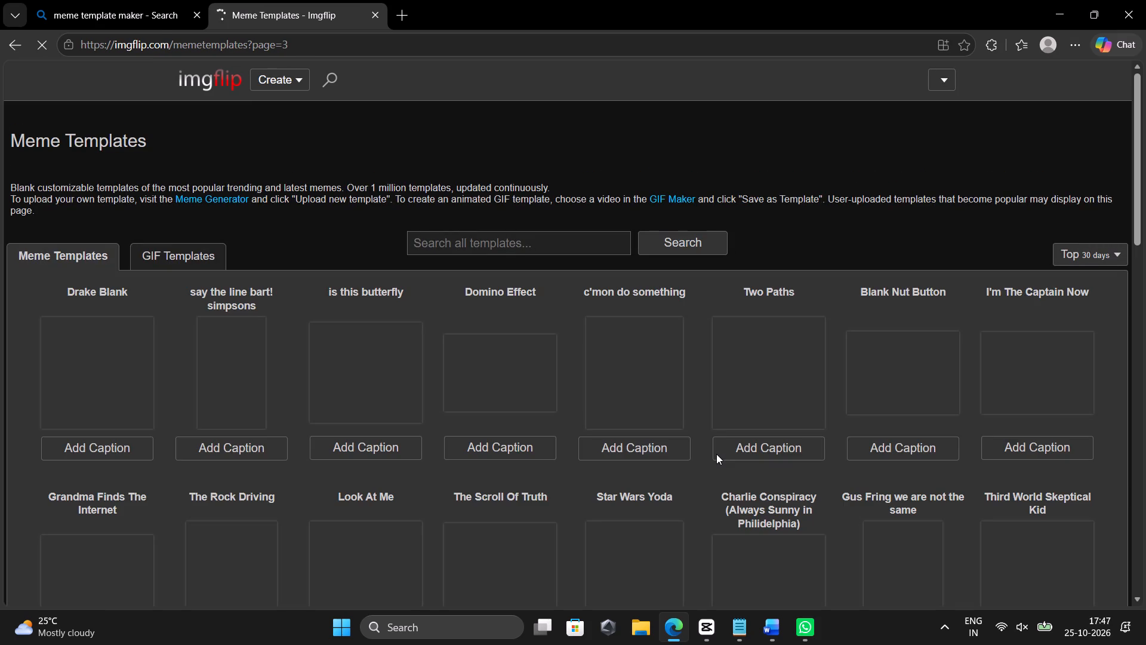
Switch to Notepad and replace the line under the "Meme Safarnamma" heading with "looking for".
click(728, 641)
key(BackSpace)
key(BackSpace)
key(BackSpace)
key(BackSpace)
key(BackSpace)
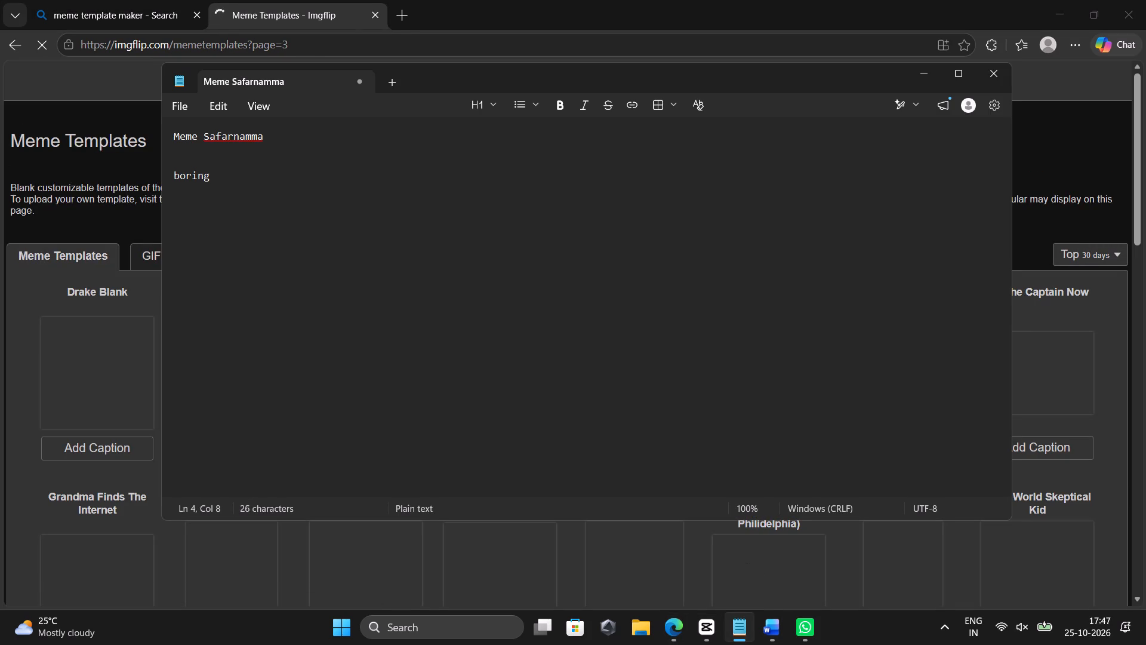
key(BackSpace)
key(BackSpace)
text(looking fir)
key(space)
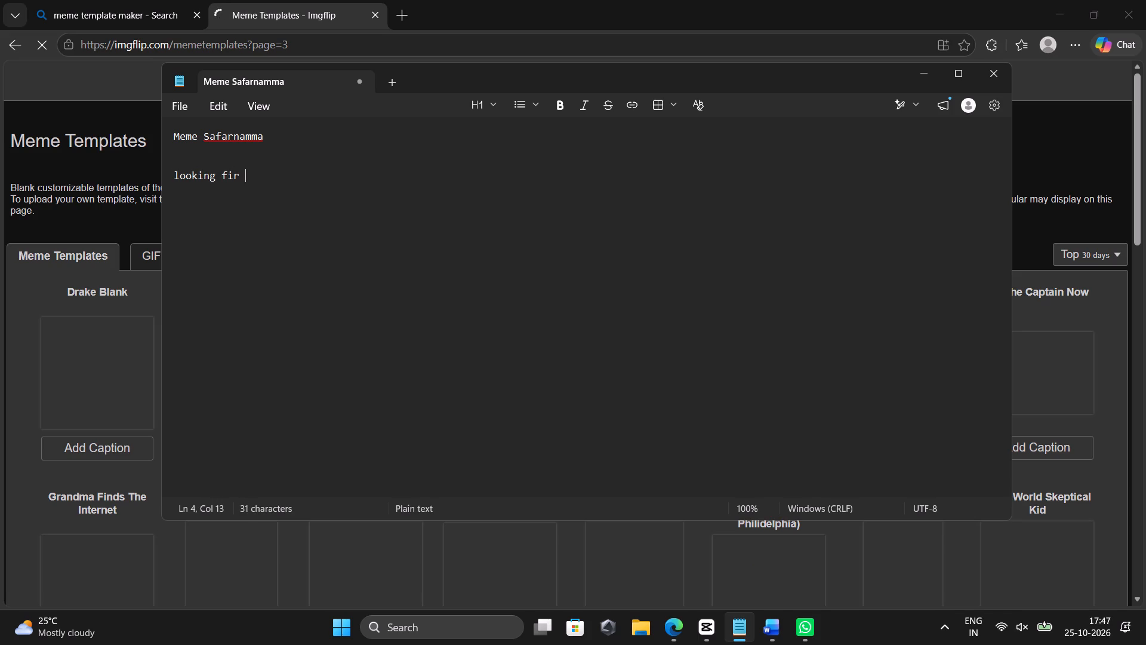
key(BackSpace)
key(BackSpace)
key(BackSpace)
key(BackSpace)
text(for)
key(space)
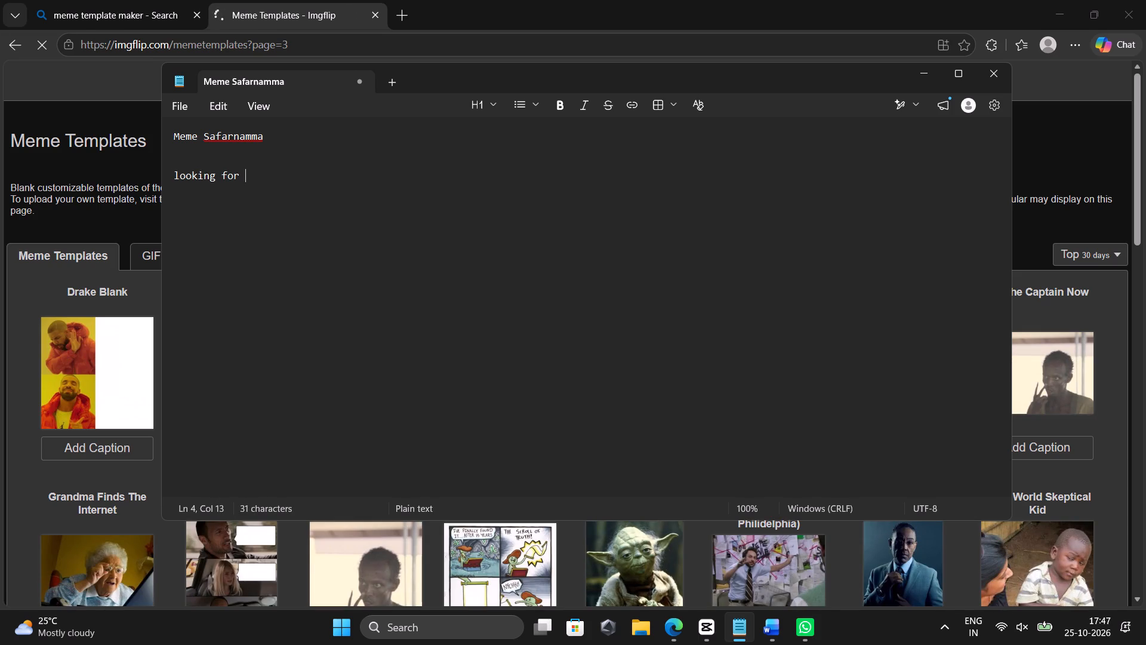
Continue the Notepad line with "memes so that we could increase the reach aong the students", with single spacing before "we".
text(memes so thatvwe)
key(space)
key(BackSpace)
key(BackSpace)
key(BackSpace)
key(BackSpace)
key(space)
key(space)
text(we could inr)
key(BackSpace)
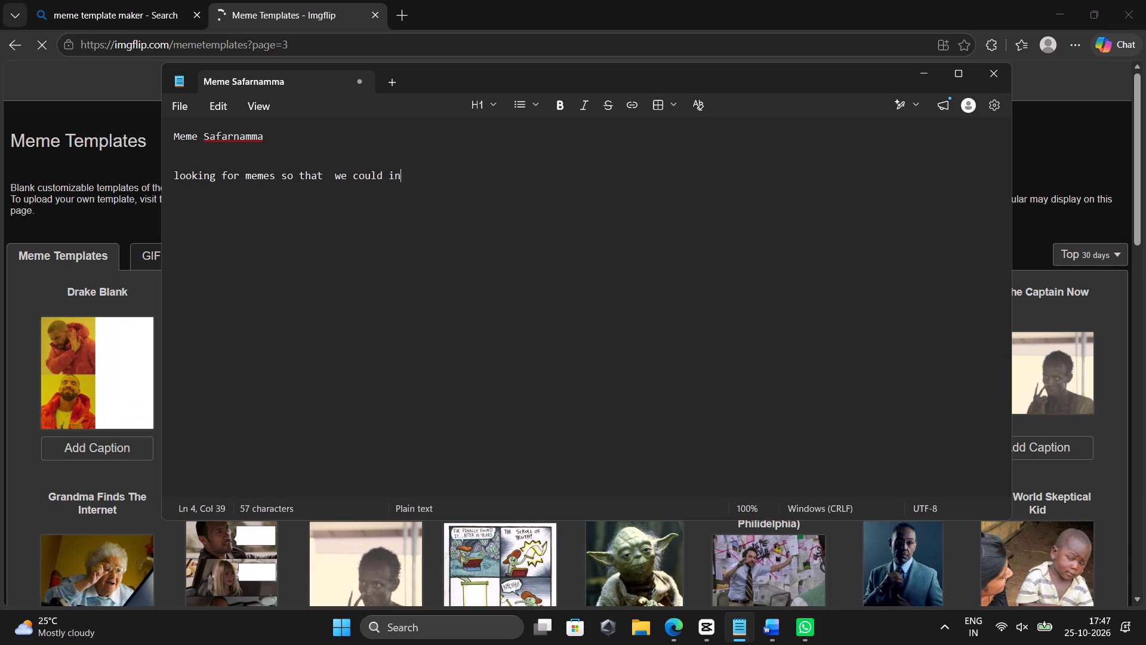
text(crease the reach aong the)
key(space)
text(students)
key(space)
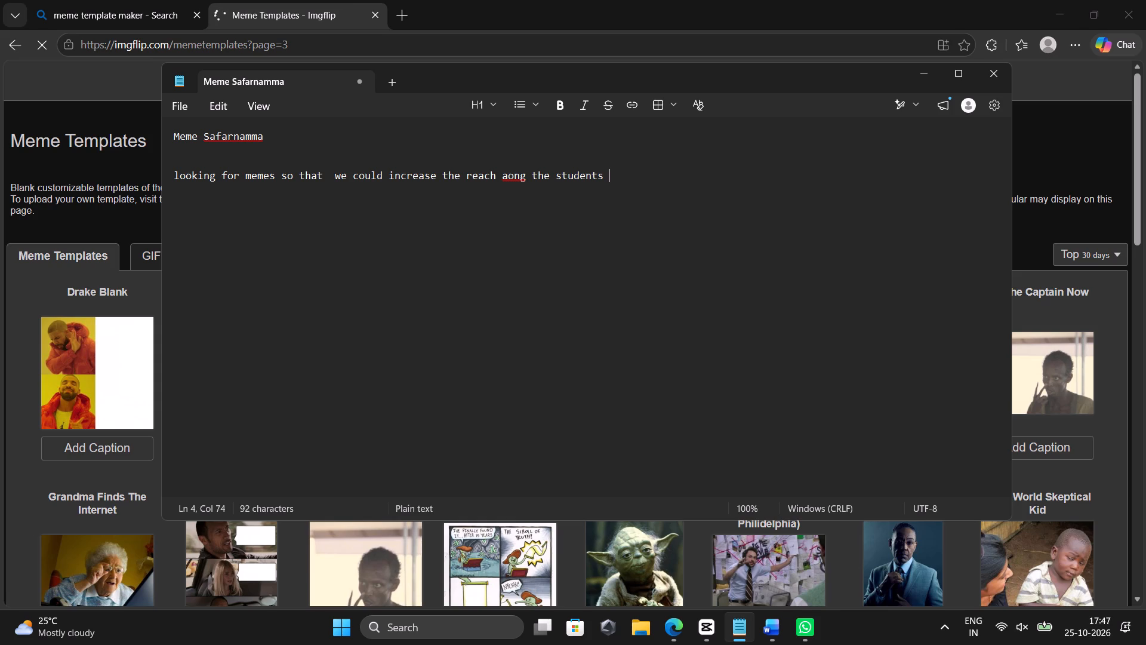
click(337, 172)
key(BackSpace)
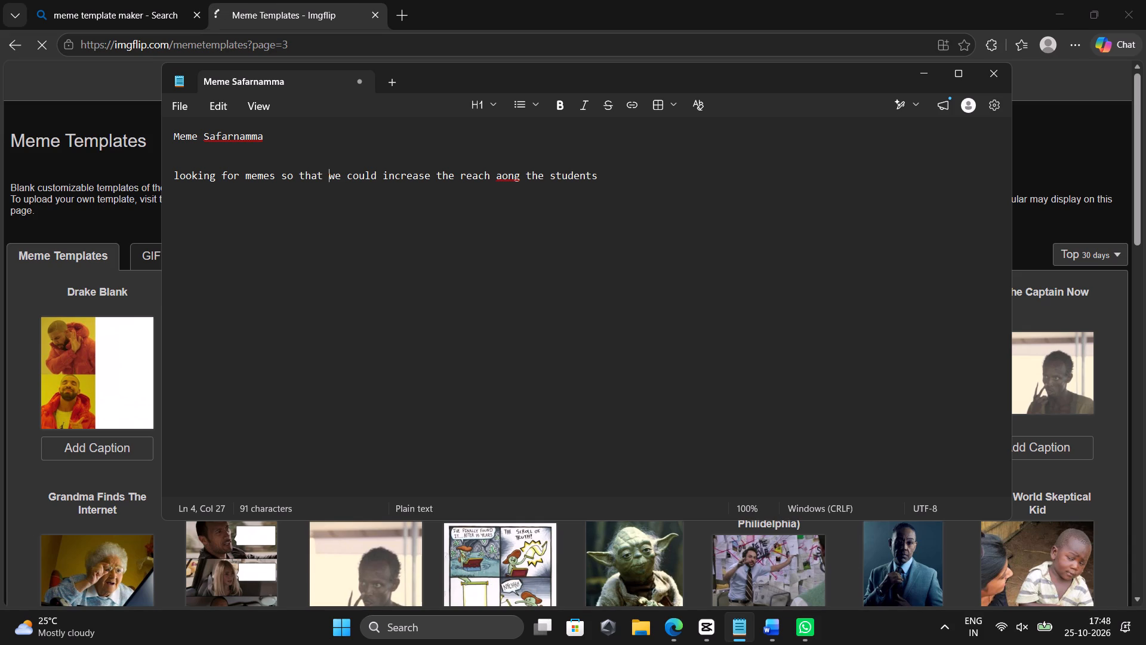
Complete the sentence after "students" with "as they dont intract on reels , butthis will be a way better idea .".
click(631, 180)
text(as they dont intract)
key(space)
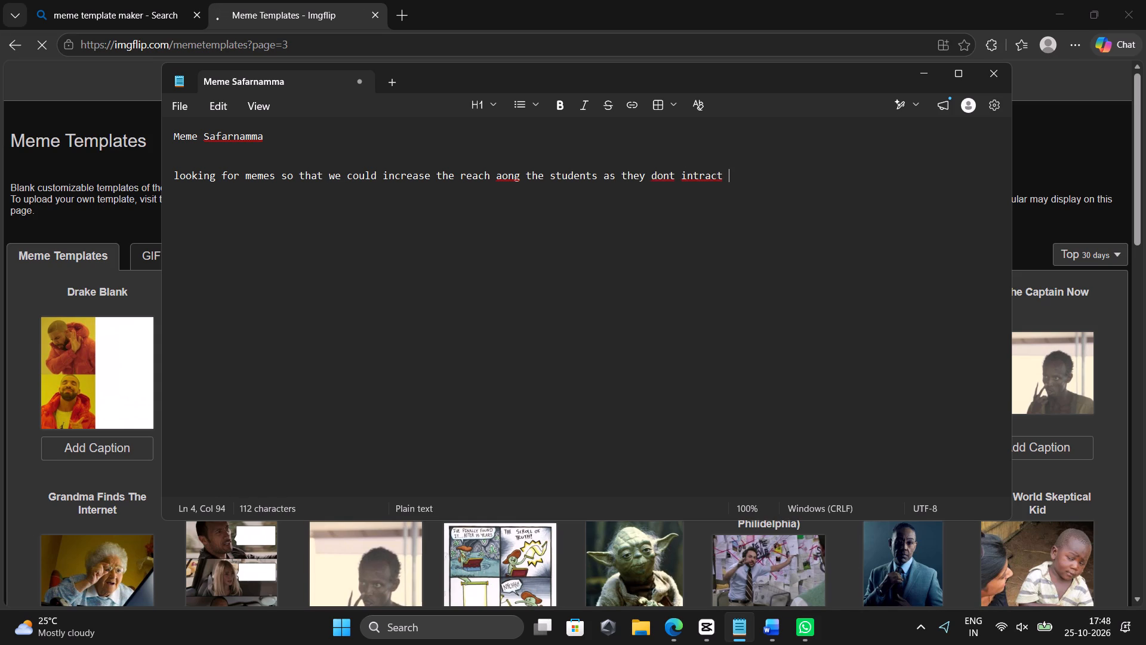
text(on)
key(space)
text(reels)
key(space)
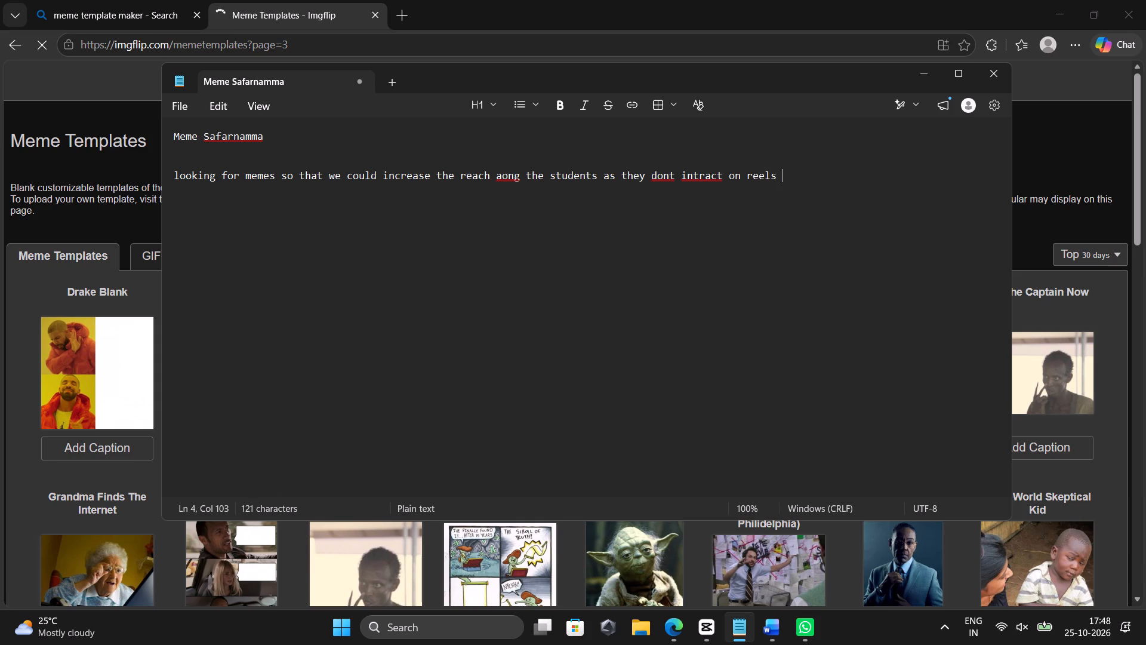
text(, butthis wl=)
key(BackSpace)
key(BackSpace)
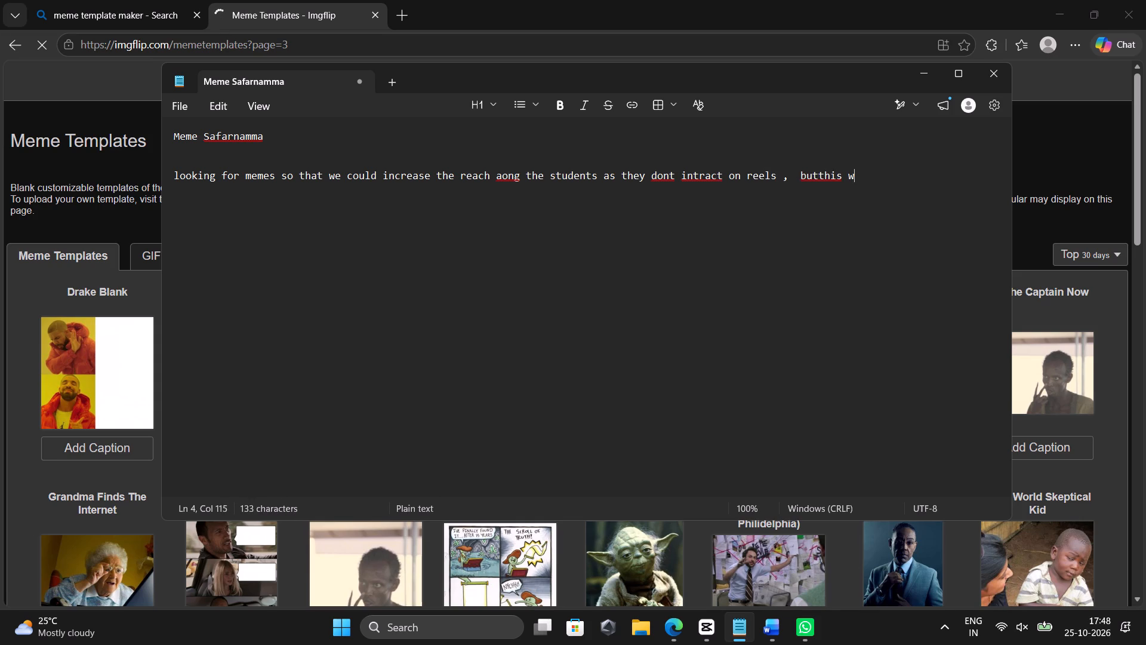
text(ill be a way better ideas)
key(BackSpace)
key(space)
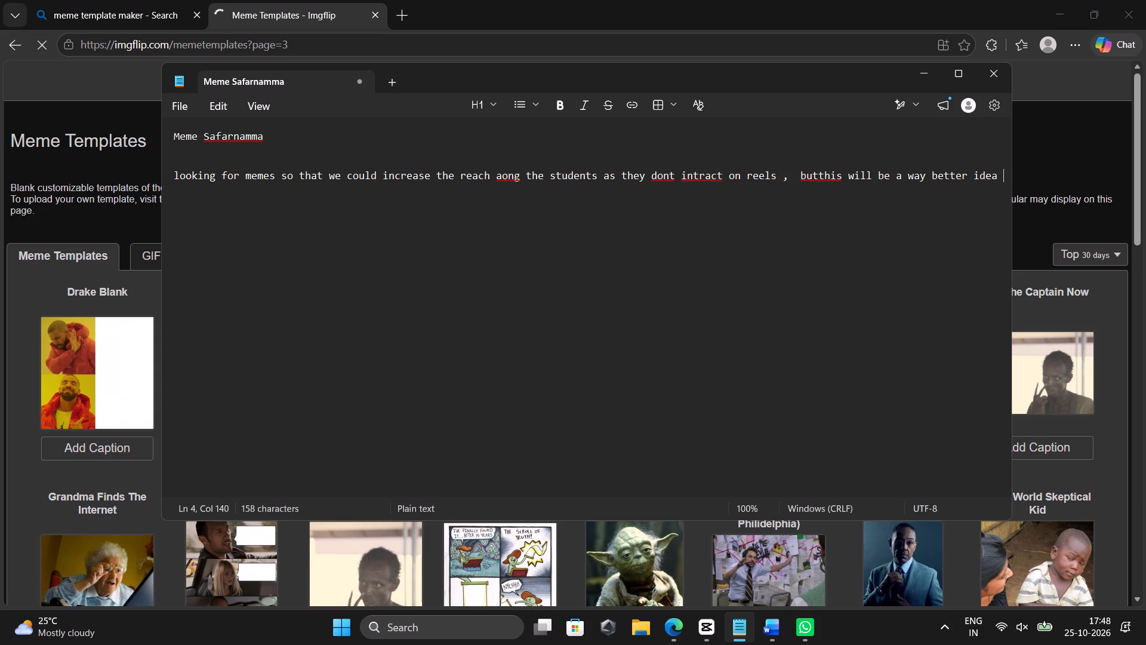
text(.)
key(space)
key(Return)
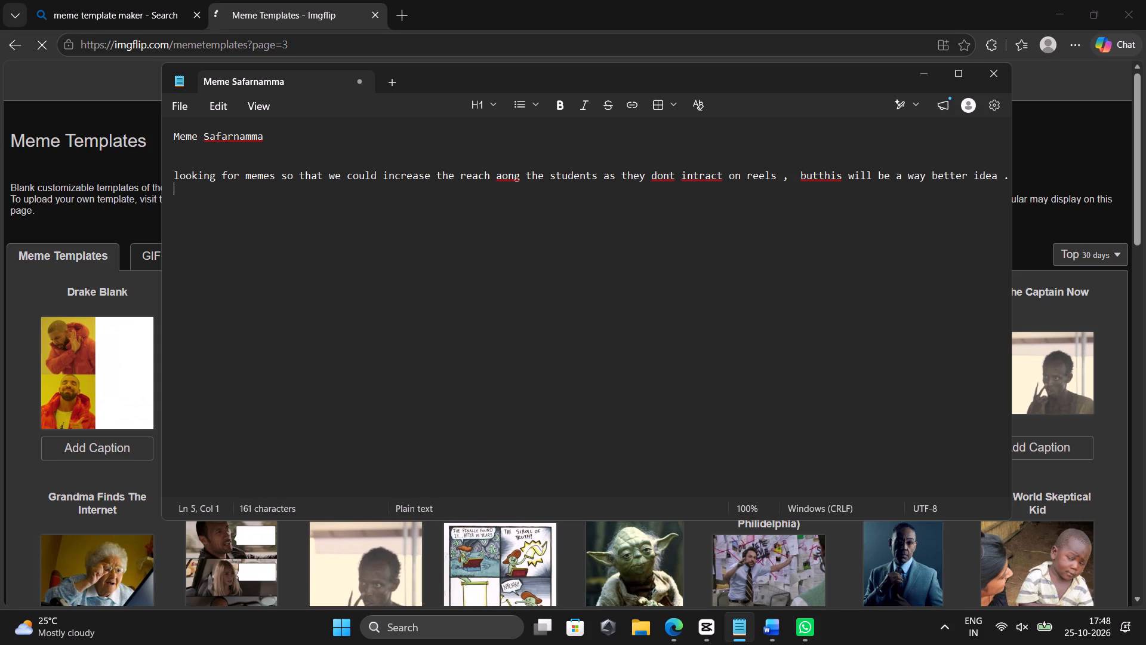
Add the heading "Rell Safarnamma ." a few blank lines below the meme note.
key(Return)
key(Return)
key(shift+Return)
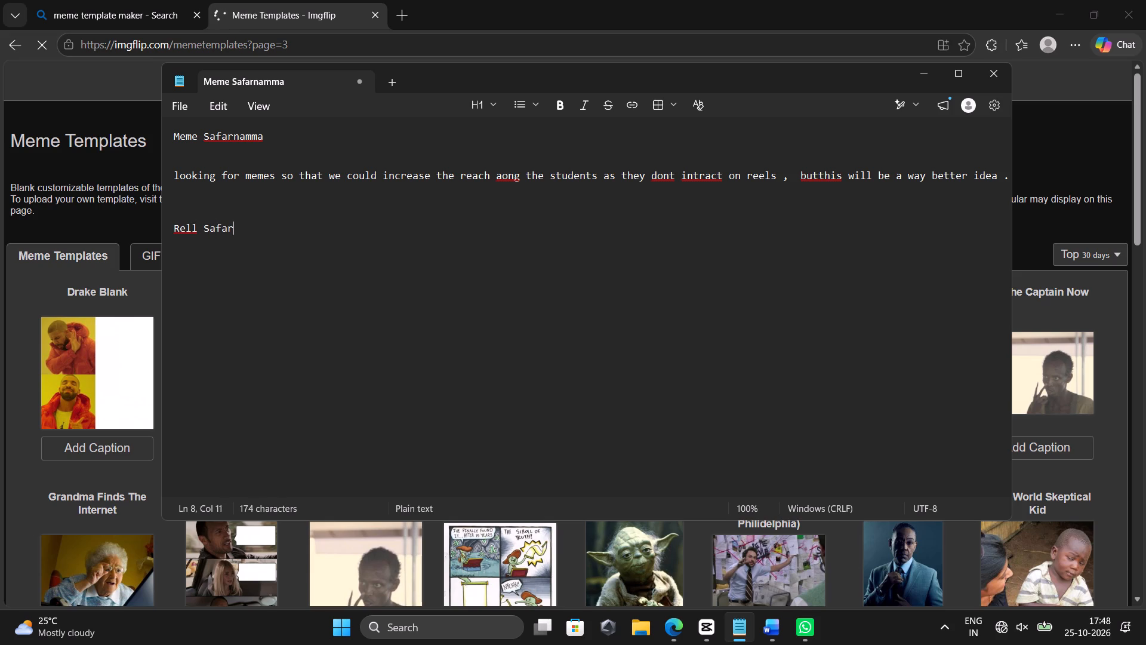
text(namma .)
key(space)
key(space)
key(shift+Return)
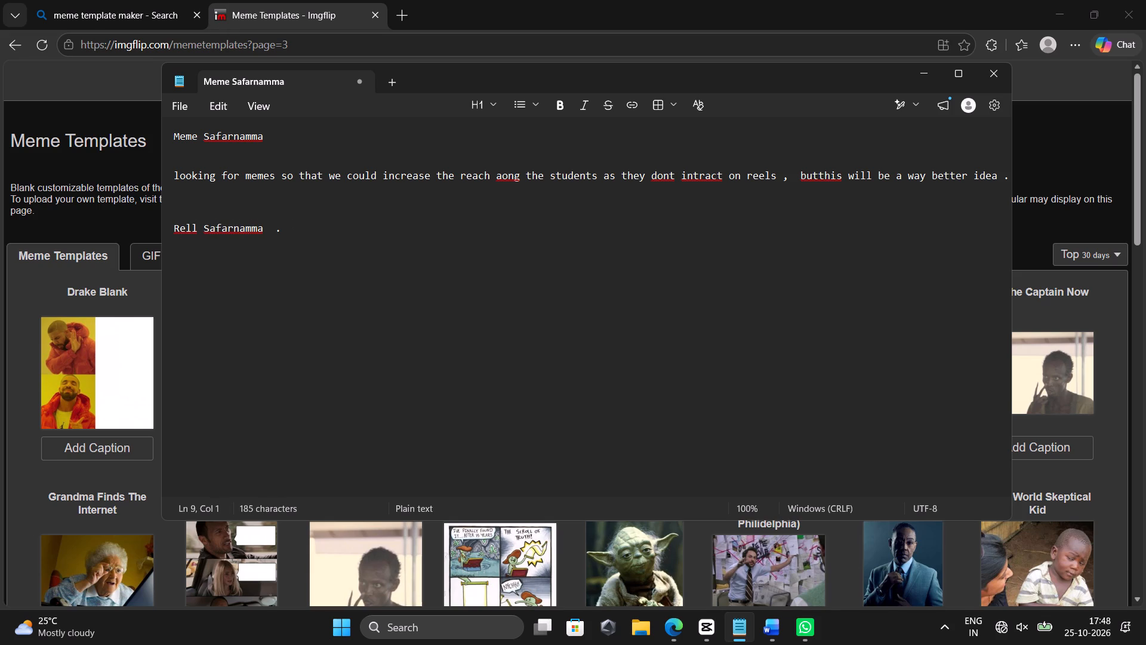
Start the note two blank lines below the "Rell Safarnamma ." heading with "created a reel in vertical format but need to".
text(ccre)
key(BackSpace)
key(BackSpace)
key(BackSpace)
key(BackSpace)
key(r)
key(BackSpace)
key(Return)
key(Return)
text(created a reel fo)
key(BackSpace)
key(BackSpace)
key(b)
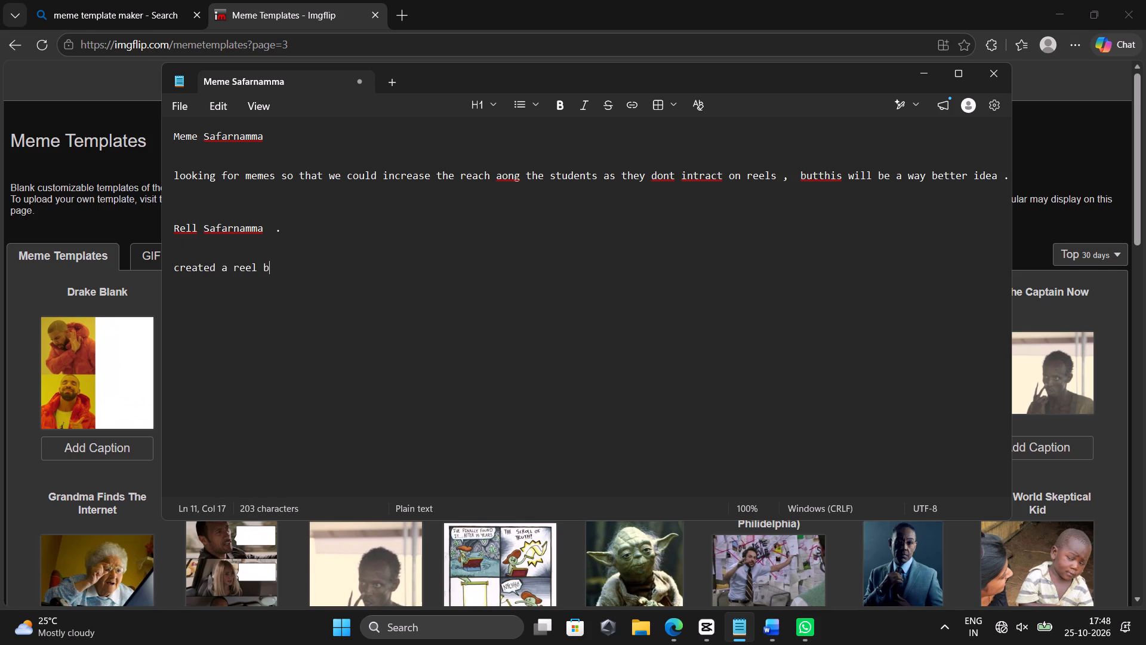
key(BackSpace)
text(in vertical format but need to)
key(space)
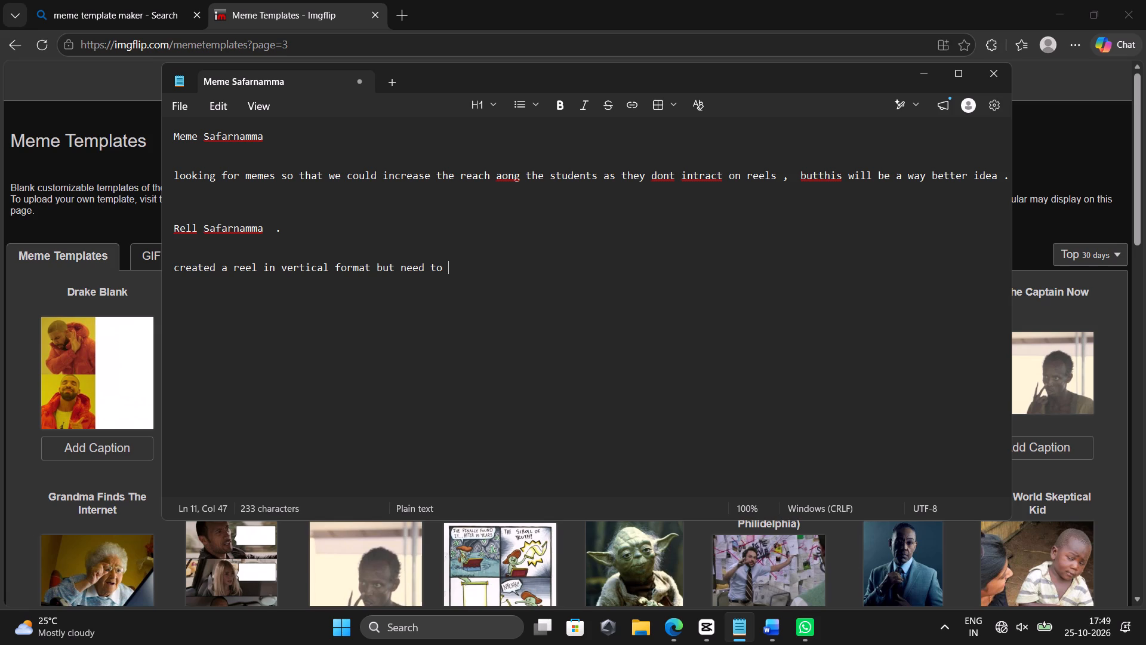
Complete the reel sentence after "need to" with "create a video in horizontal .".
text(create a video)
key(space)
text(in)
key(space)
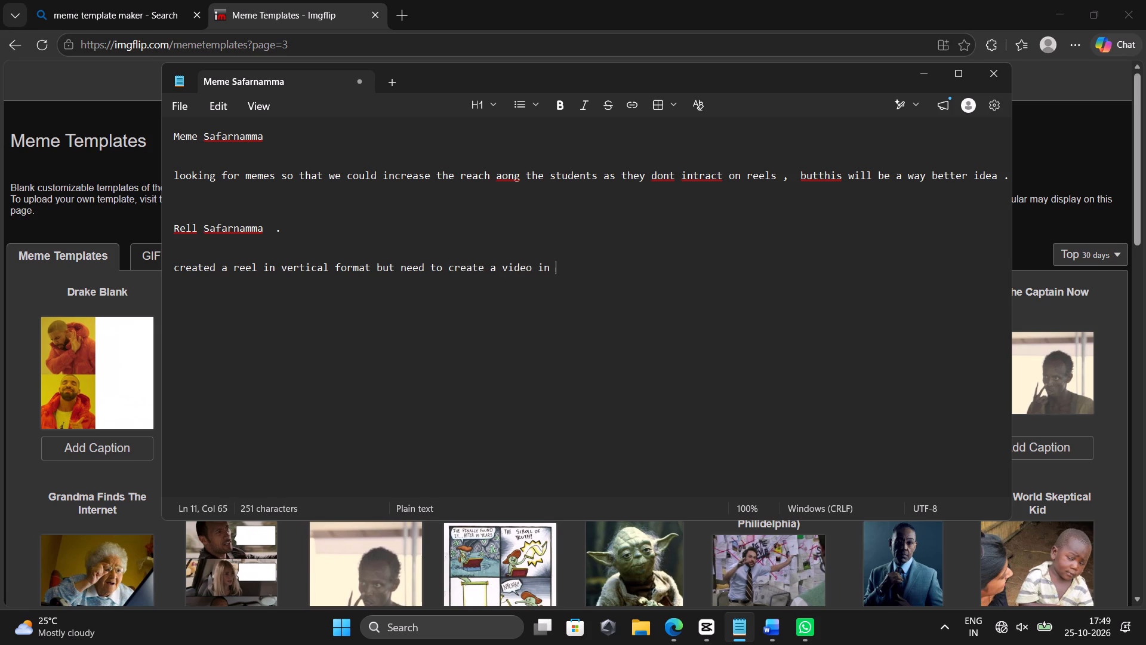
text(hori)
text(zontal)
key(space)
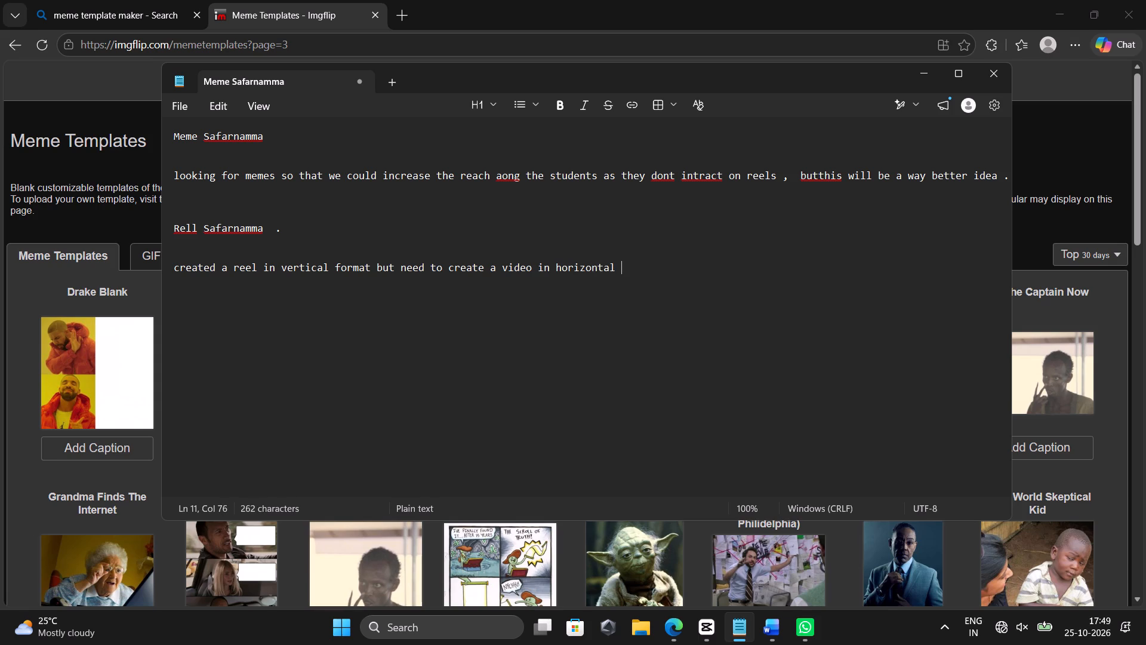
key(period)
Add "full motion graphics ." directly after the period on the reel line and start a new line below it.
text(full motion grapjo)
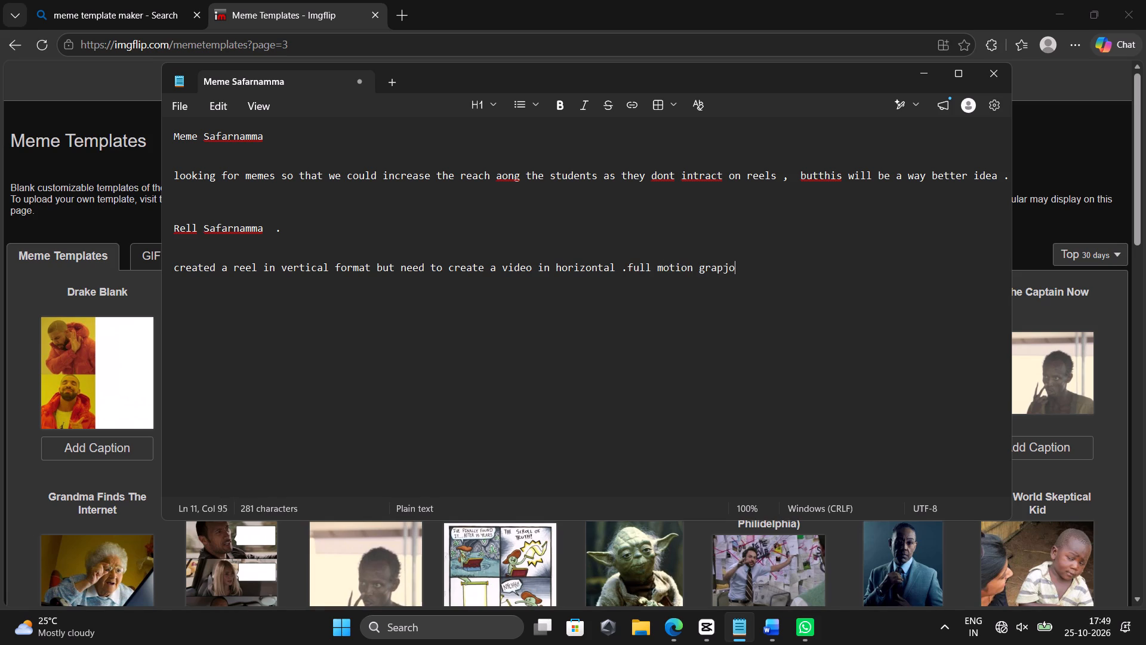
key(BackSpace)
key(BackSpace)
text(hics ,)
key(space)
key(BackSpace)
key(BackSpace)
key(BackSpace)
key(BackSpace)
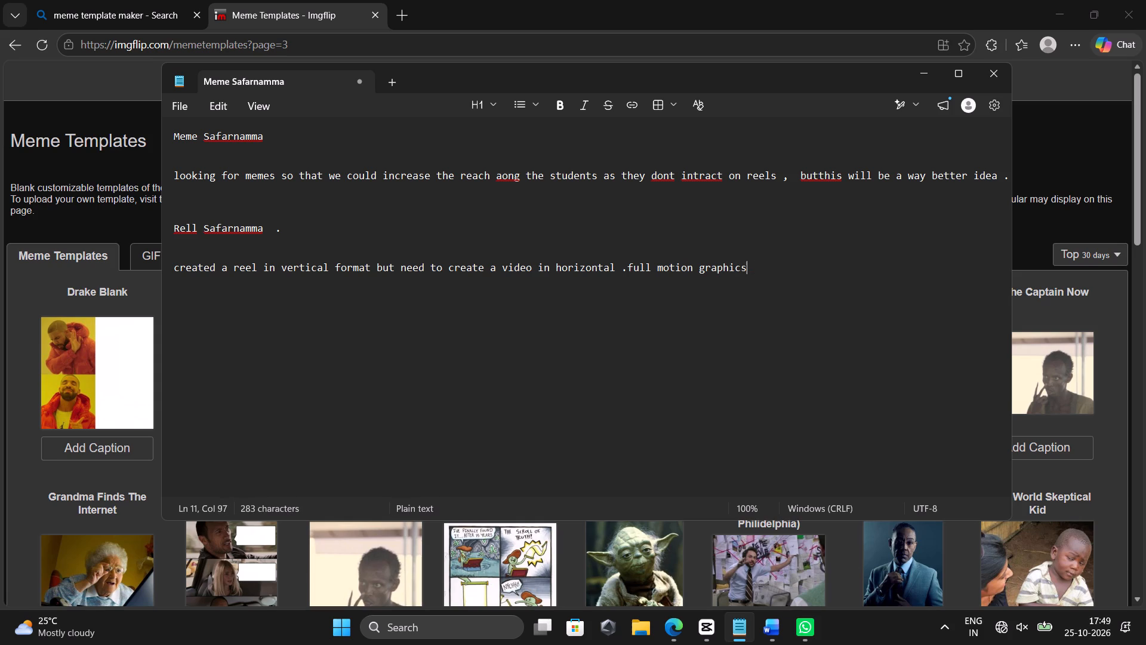
key(space)
text(.)
key(Return)
key(space)
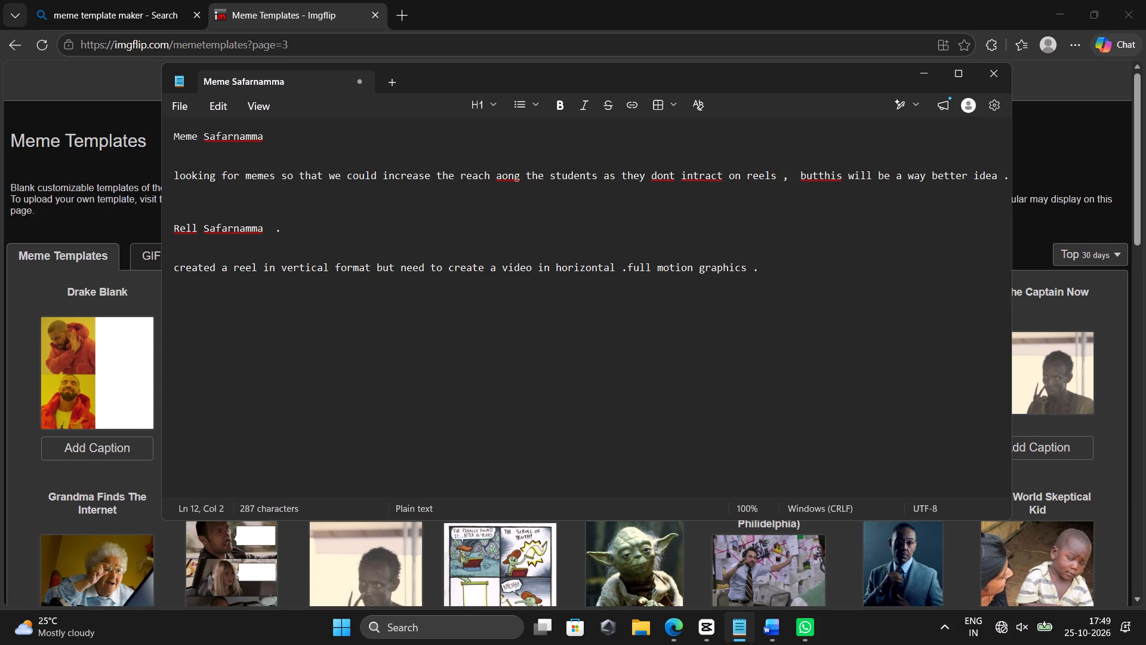
Return to Imgflip's template list in Edge, browse page 3, and try to open the "What Gives People Feelings of Power" template.
click(931, 73)
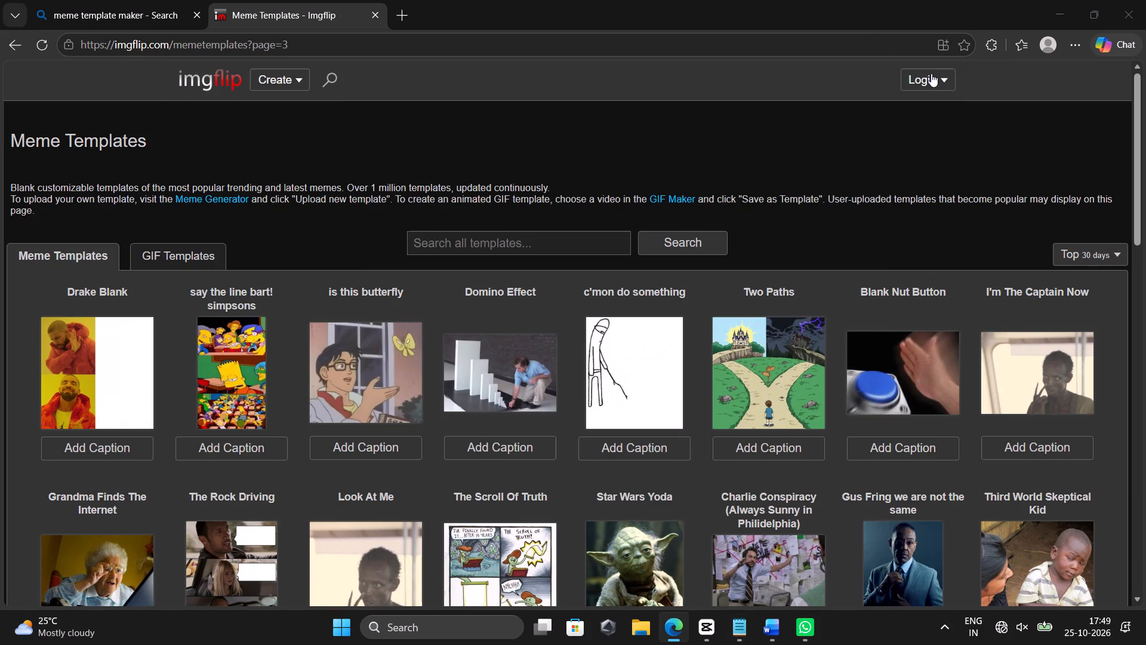
scroll(445, 449, down, 1)
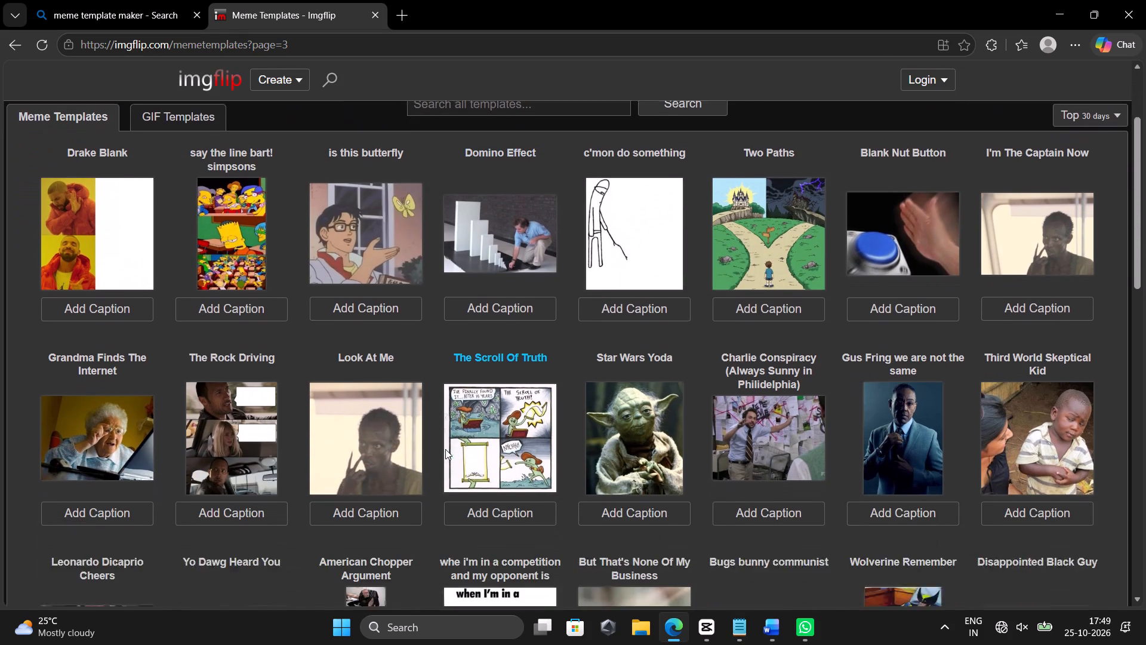
scroll(445, 449, down, 4)
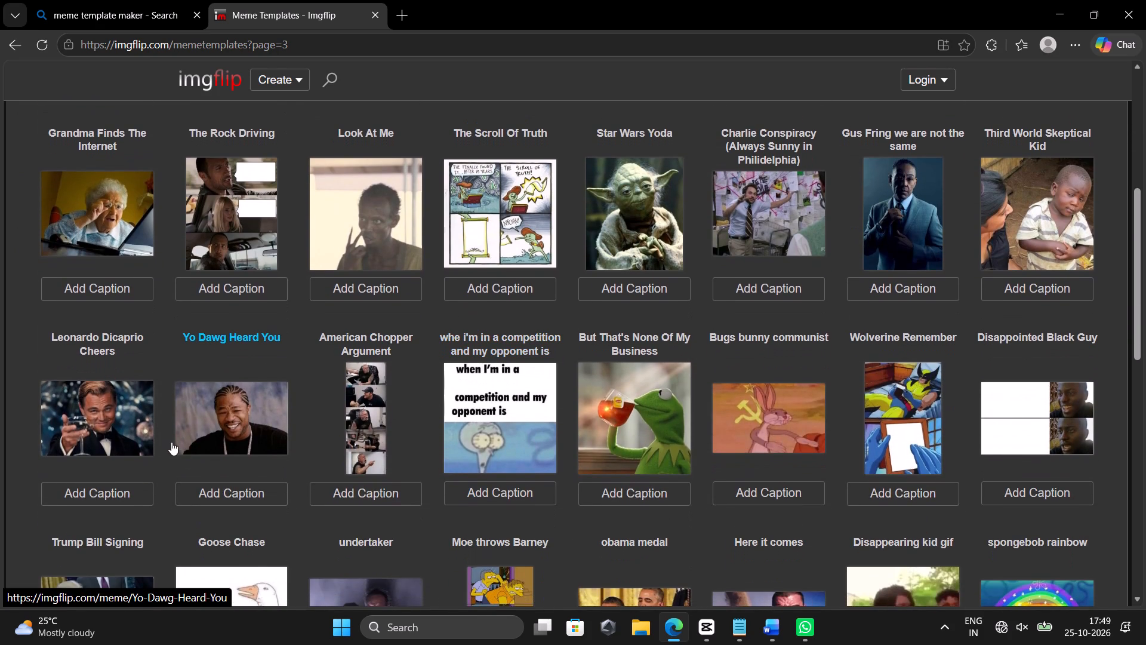
scroll(271, 422, down, 1)
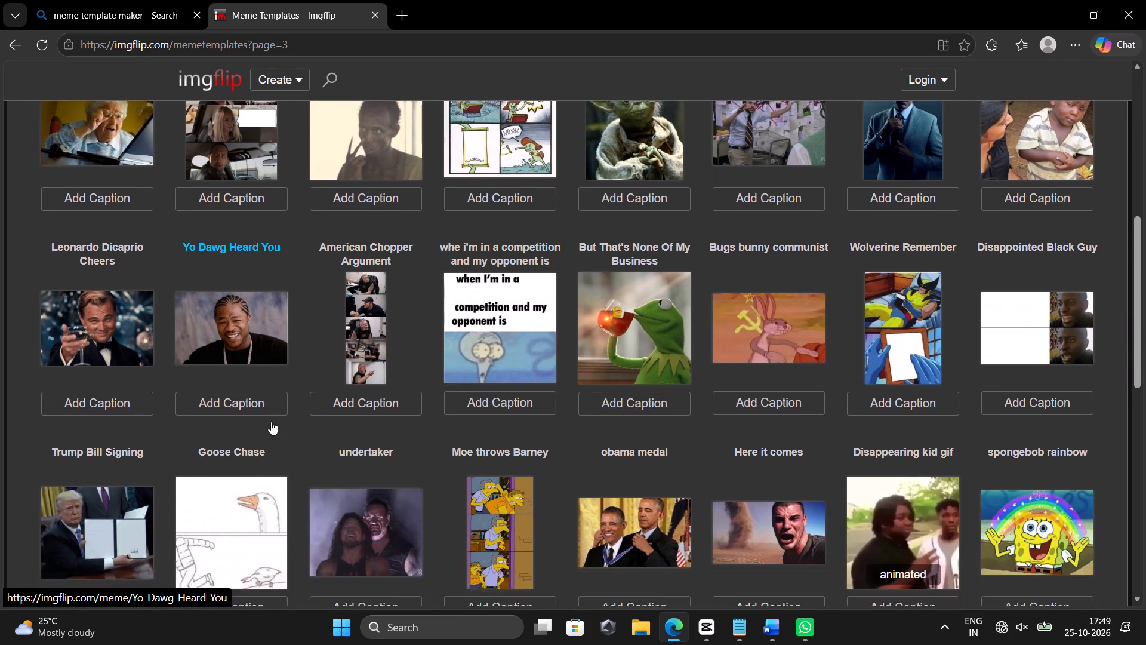
scroll(271, 422, down, 1)
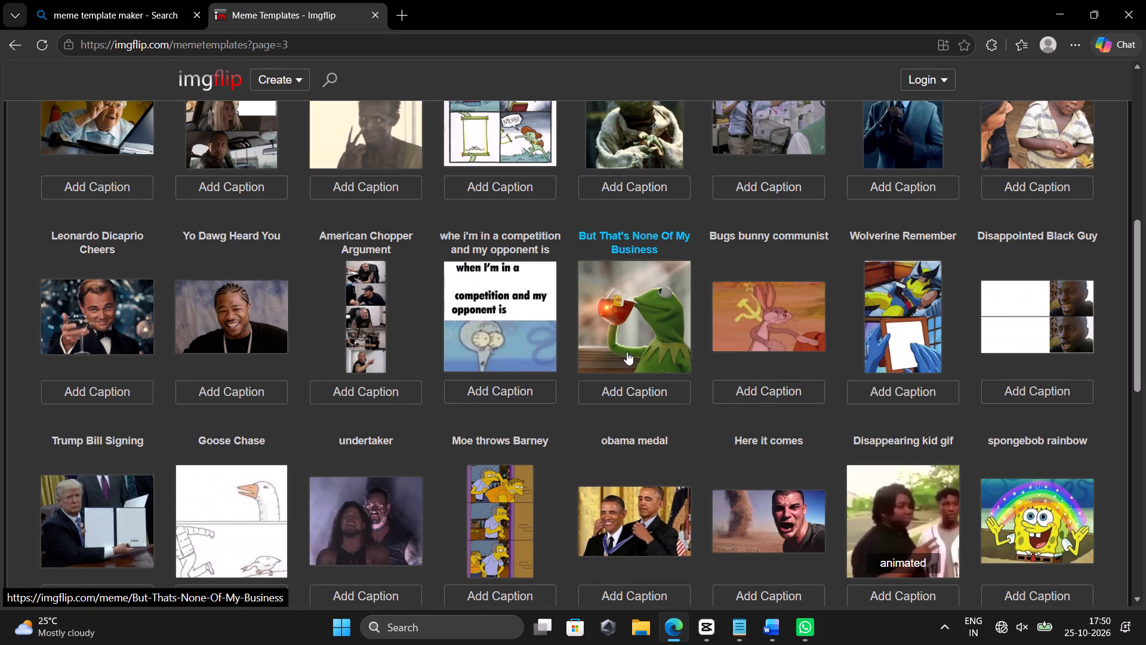
scroll(624, 464, down, 2)
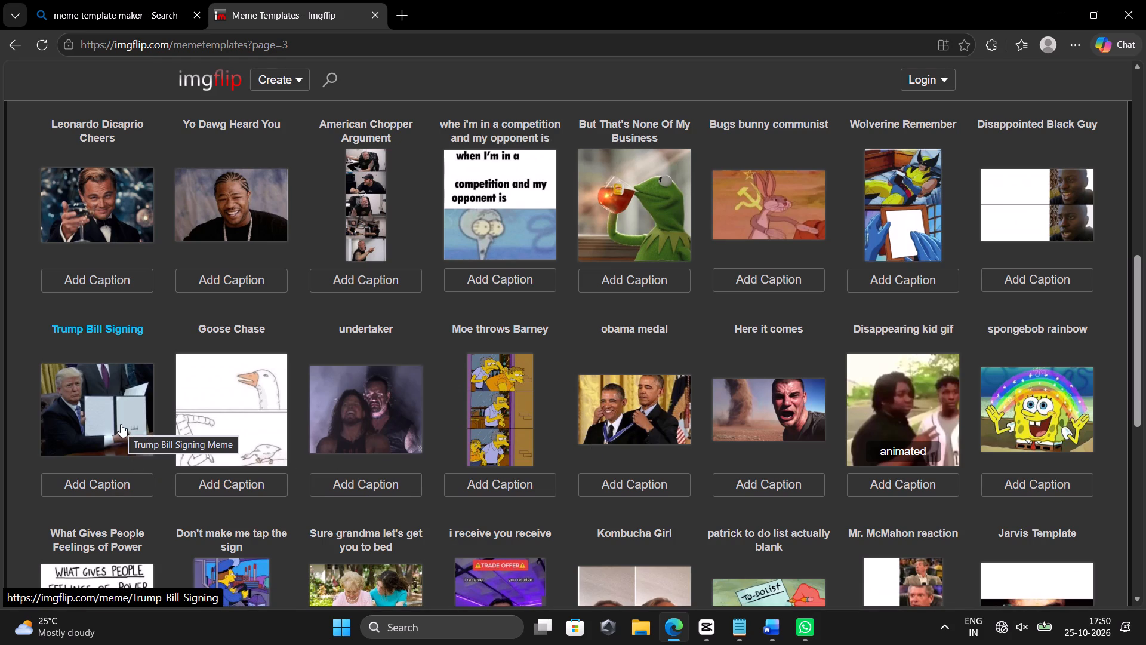
click(111, 360)
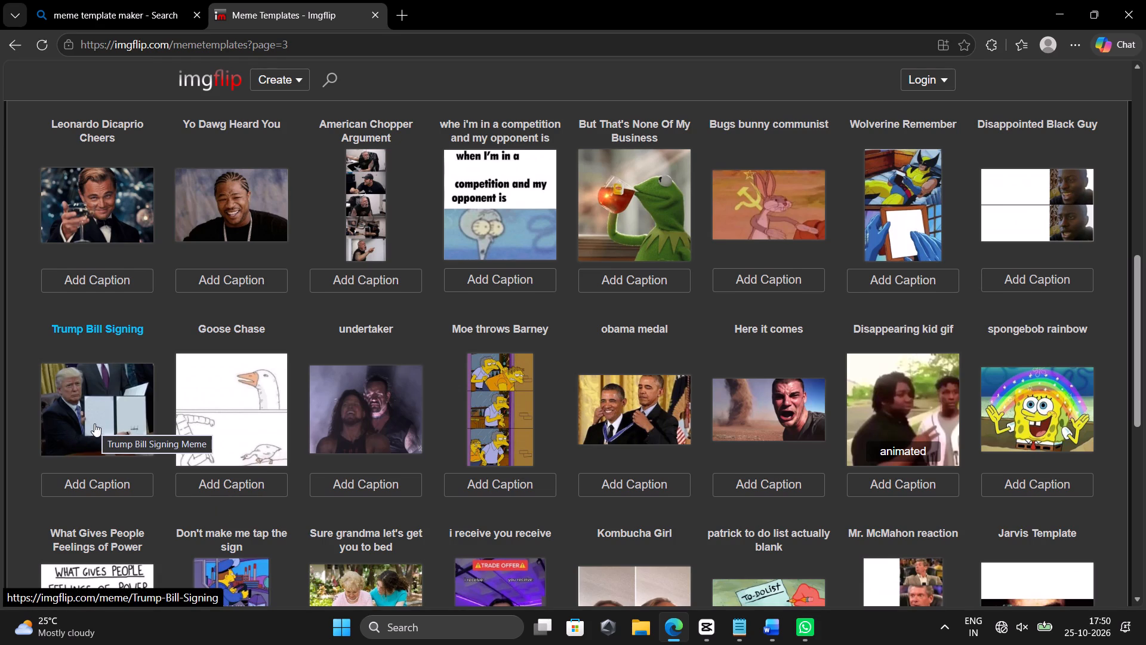
scroll(94, 423, down, 3)
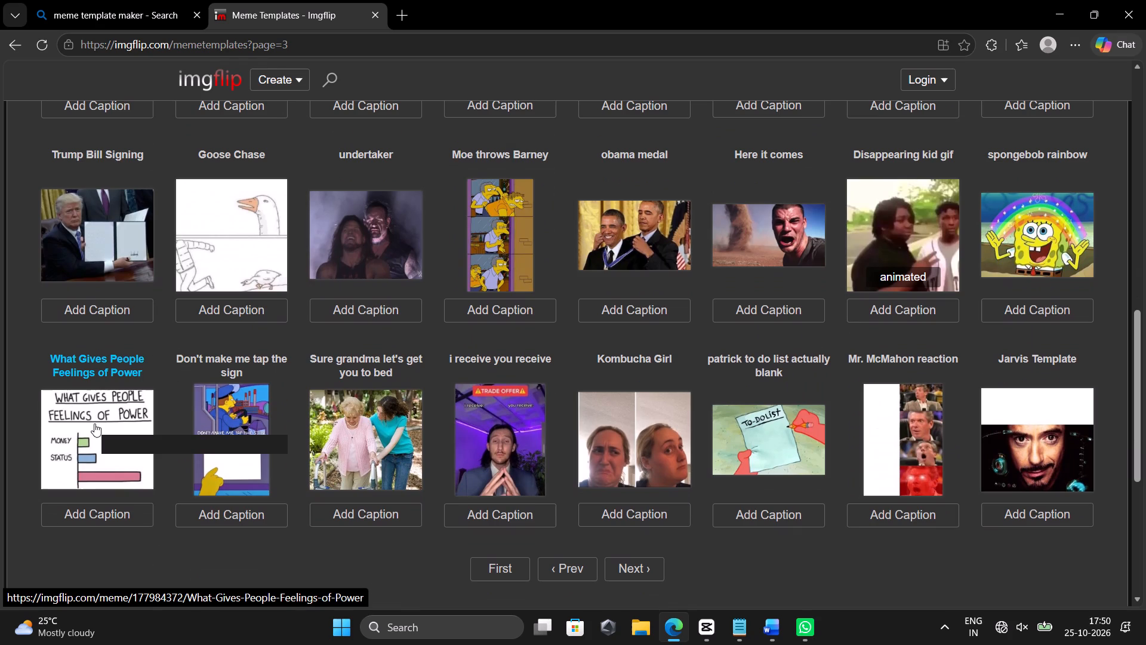
click(94, 423)
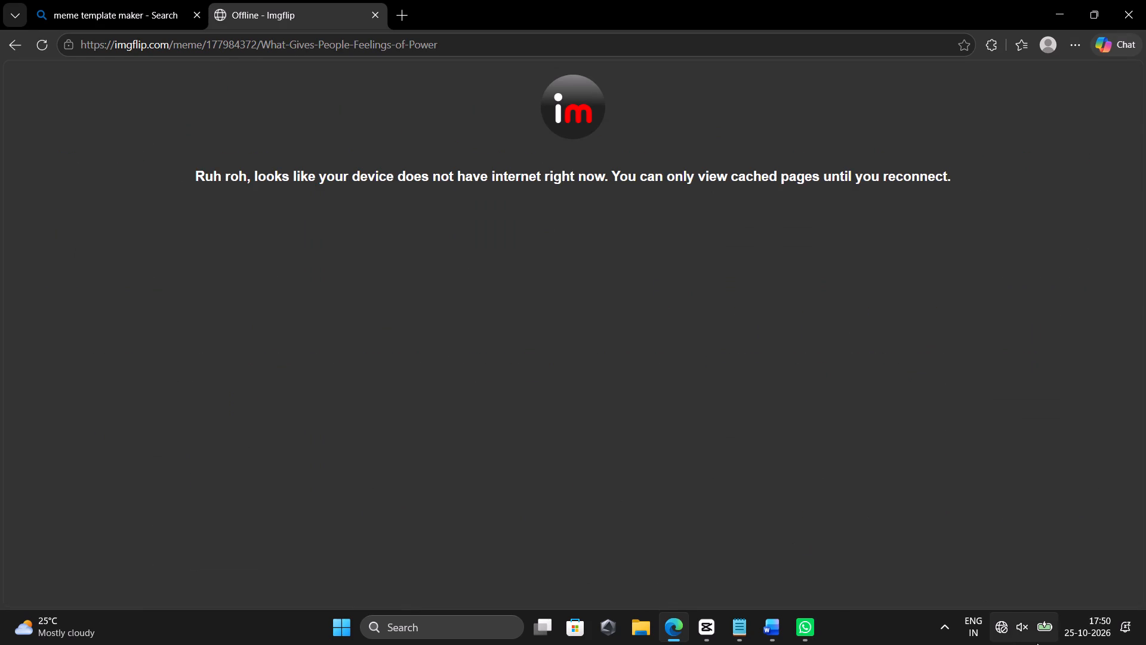
Open the Windows quick settings to check the internet connection.
click(1015, 644)
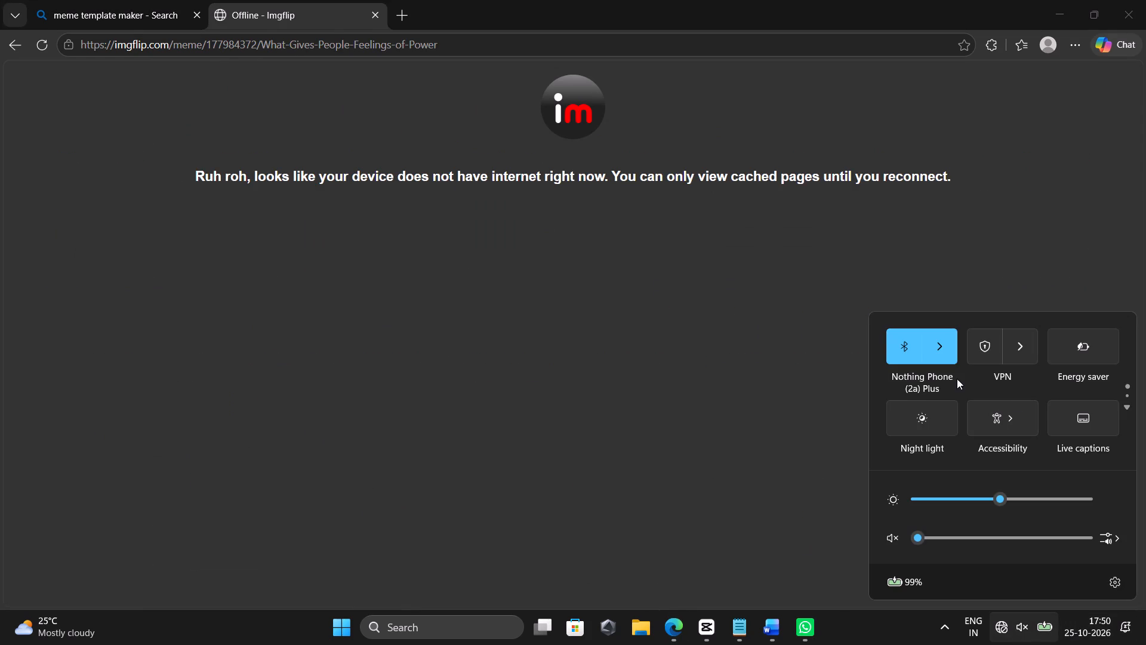
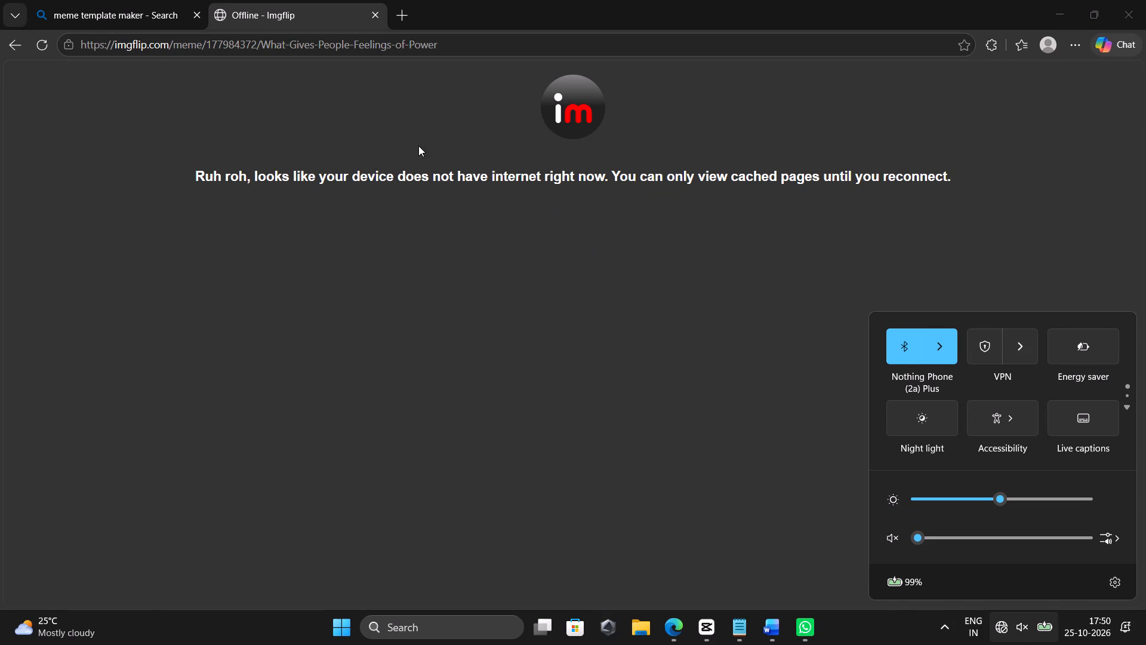
Close the Windows quick settings and reopen them to check the internet connection again.
click(101, 176)
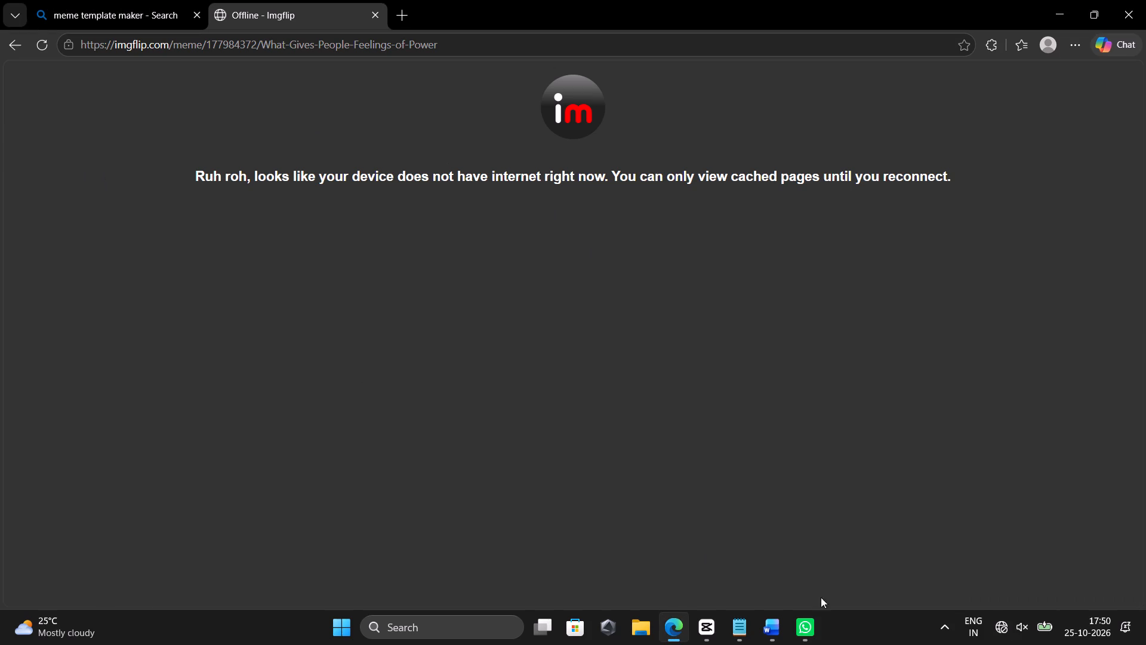
click(1011, 636)
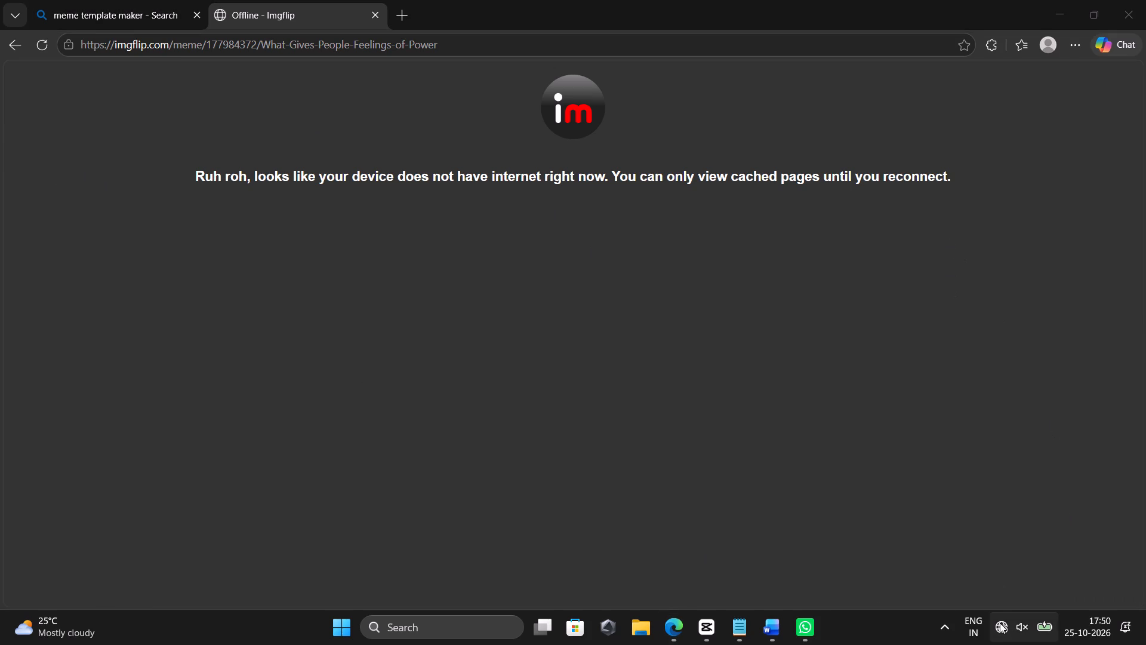
click(1000, 623)
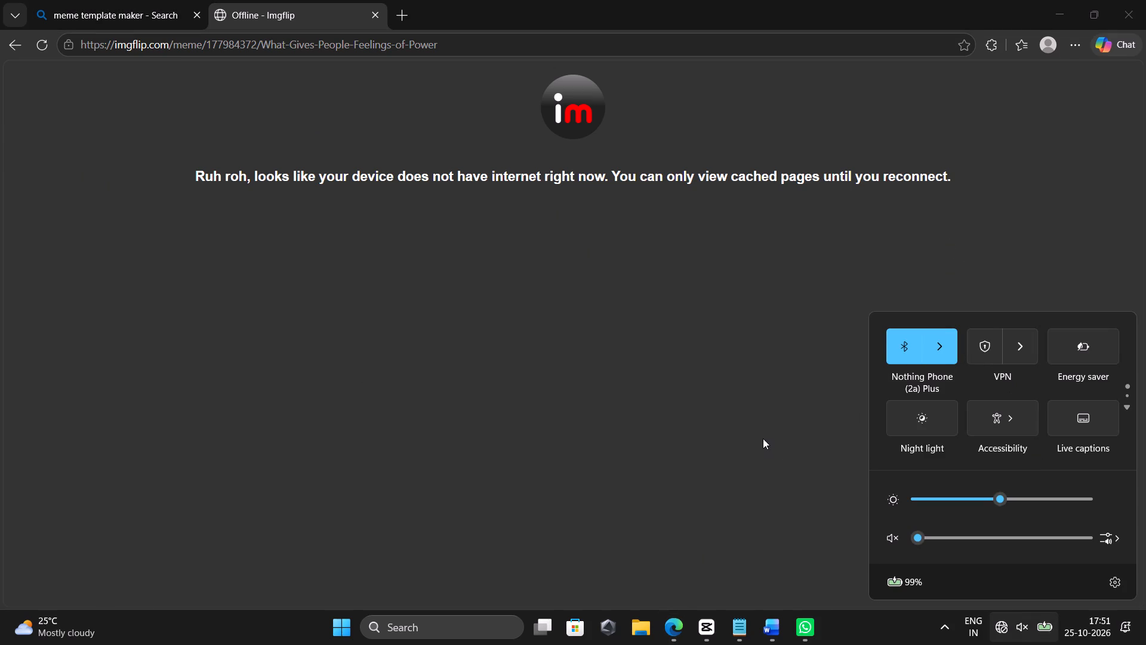
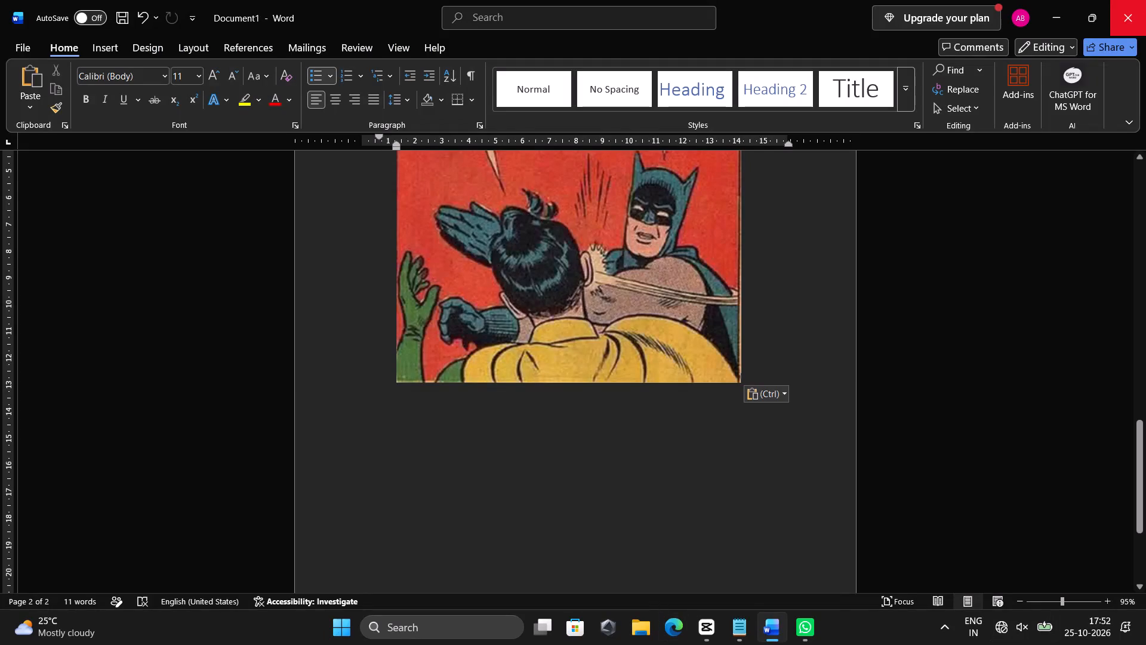
Close the Word document and save it as "Meme ideas for Safarnamma" in the personal OneDrive documents folder.
click(1145, 4)
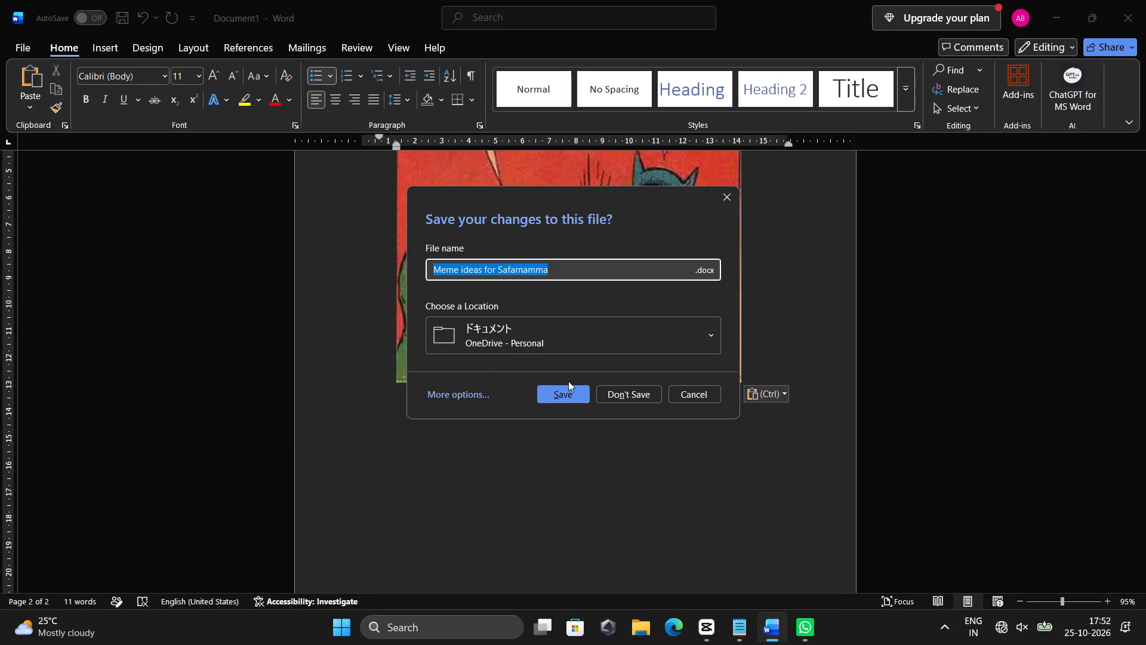
click(559, 378)
click(557, 401)
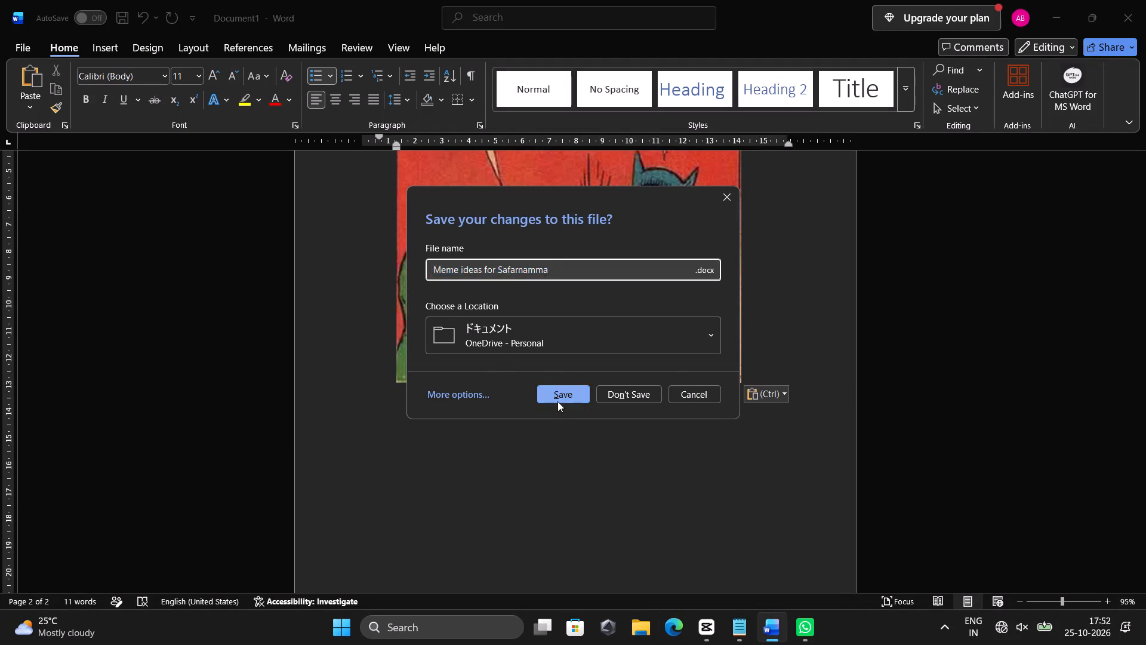
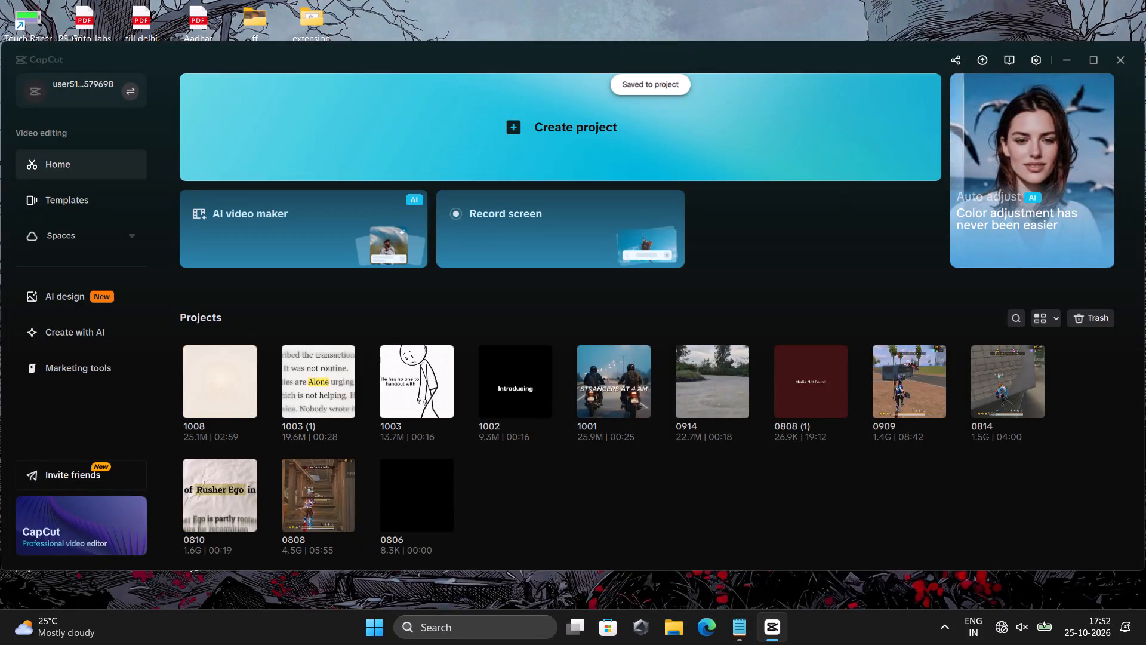
Close the CapCut window, then bring up the open Notepad window and close it too.
click(1114, 52)
click(754, 623)
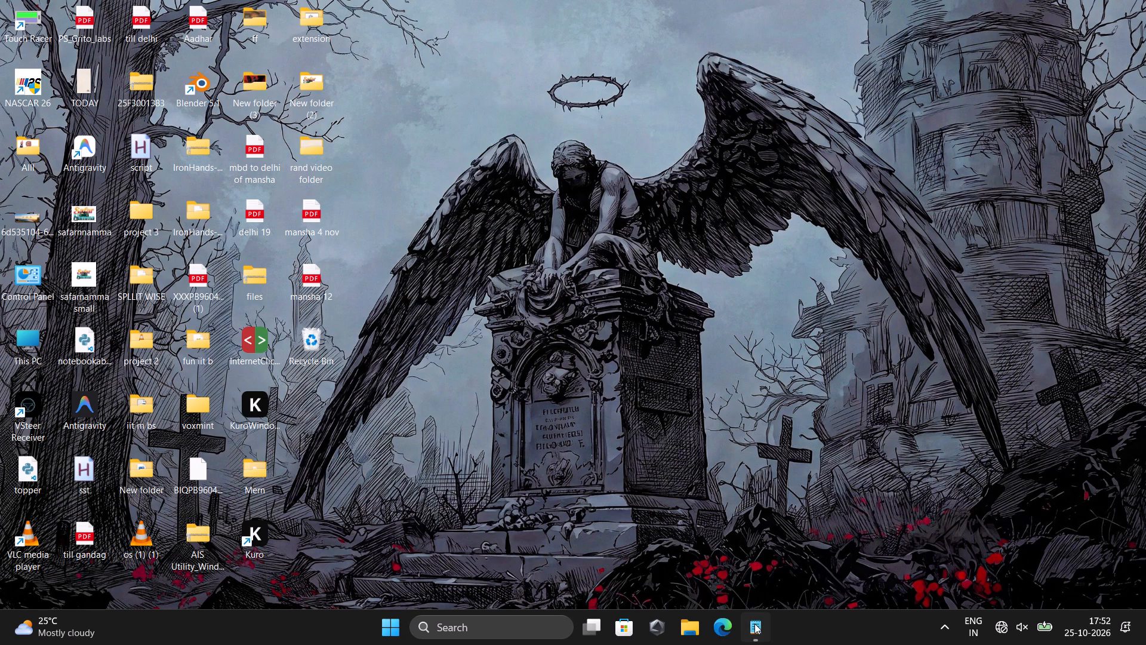
click(982, 73)
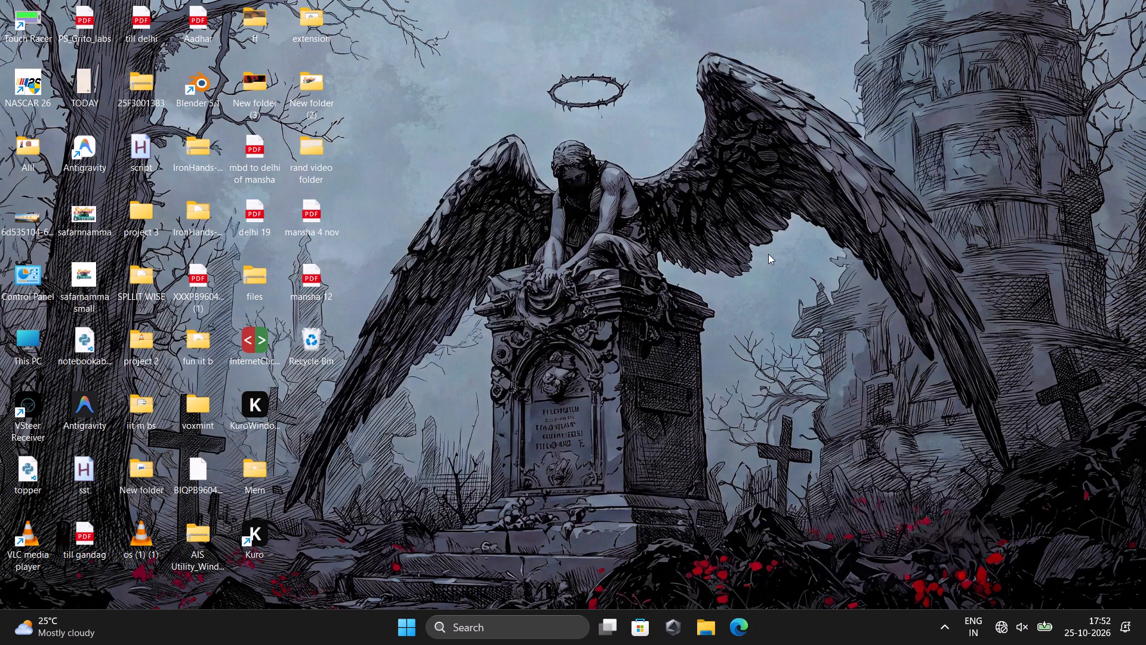
Open the Shut Down Windows dialog from the desktop.
key(alt+F4)
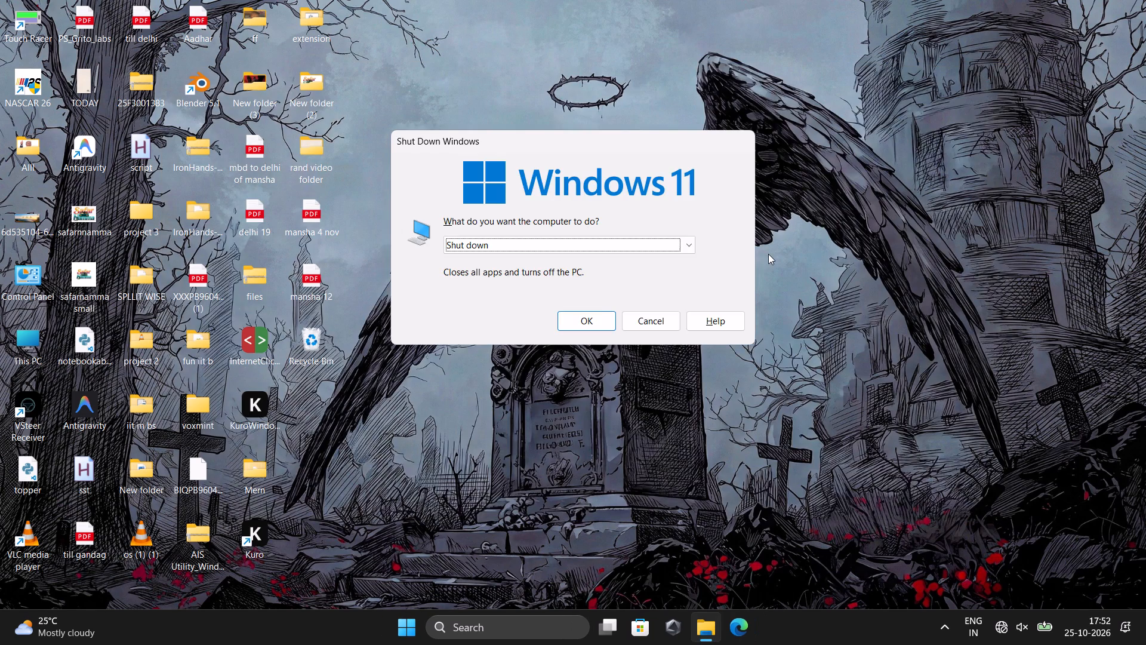